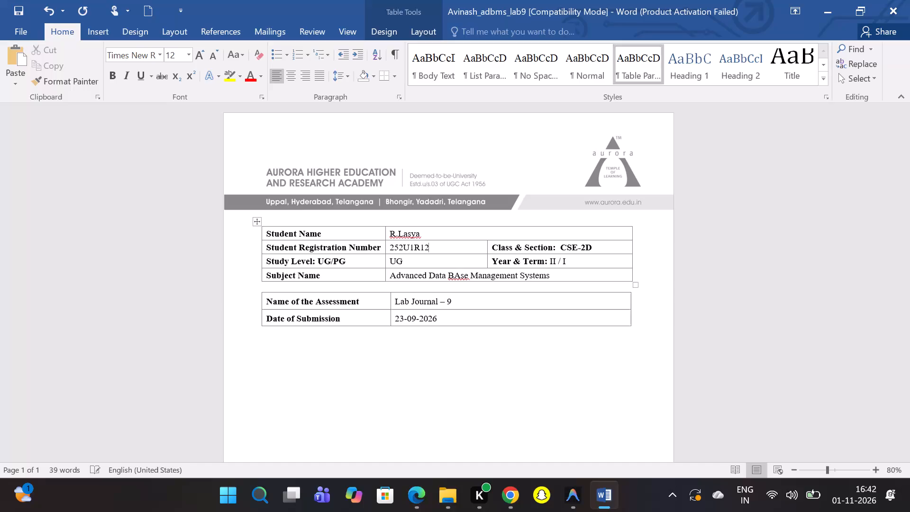
Complete the student registration number in the student details table.
type("11")
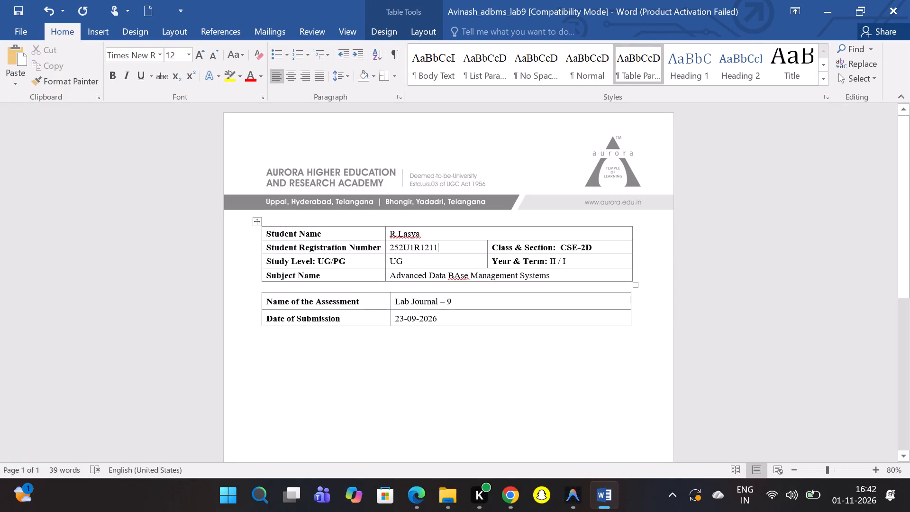
Change the subject name in the student details table to "Advanced Data Stuctures", consulting the university's assessments page in Chrome.
left_click_drag(555, 275, 417, 281)
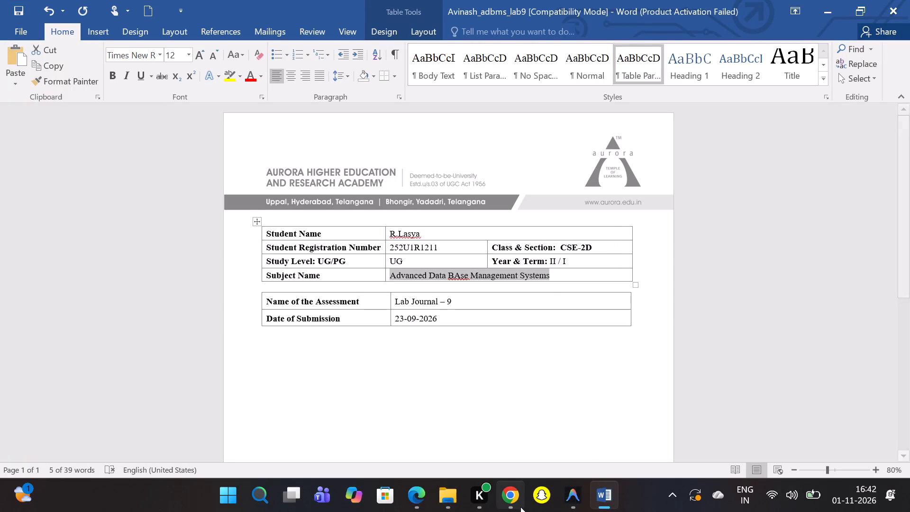
left_click(519, 509)
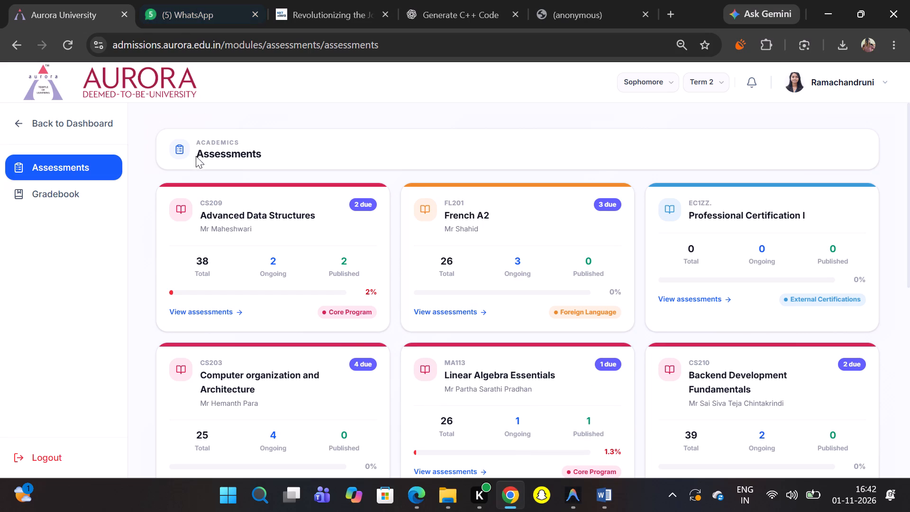
left_click(584, 511)
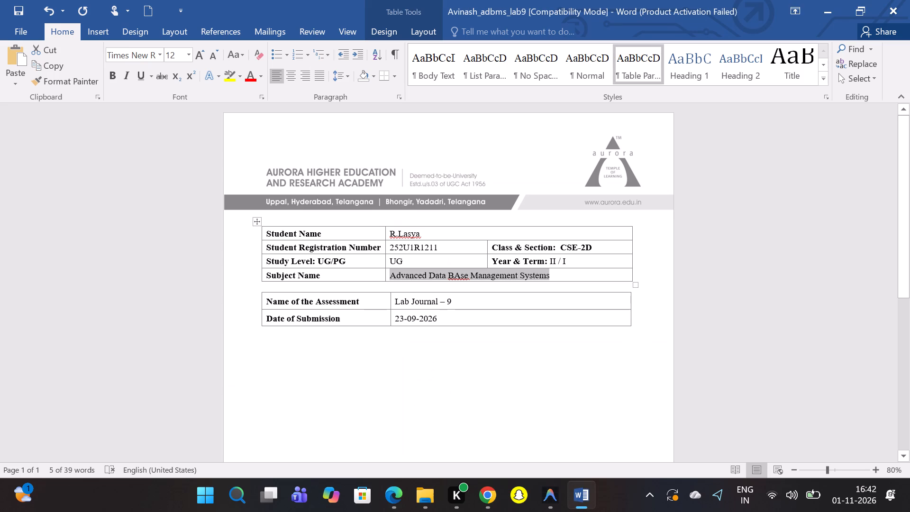
left_click(557, 273)
left_click_drag(556, 273, 481, 275)
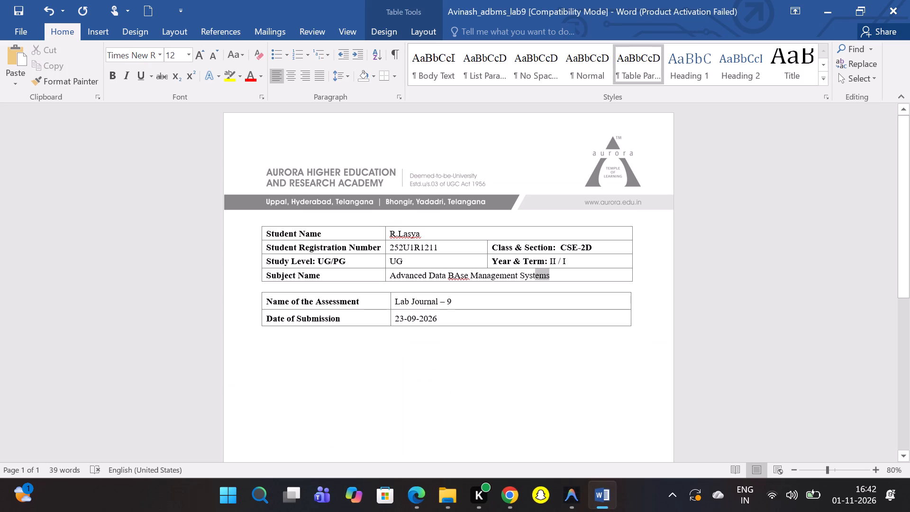
left_click_drag(481, 275, 457, 274)
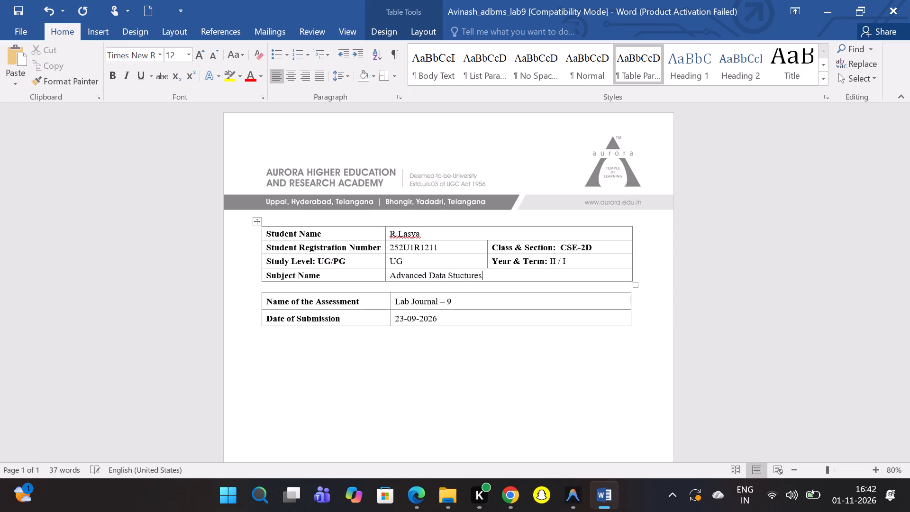
Set the name of the assessment to "Lab Report-1".
left_click_drag(458, 301, 415, 297)
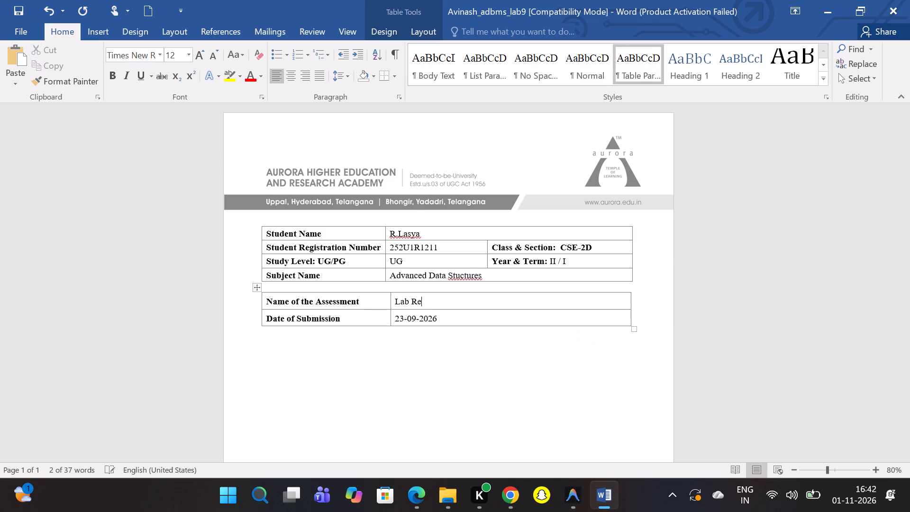
type("-1")
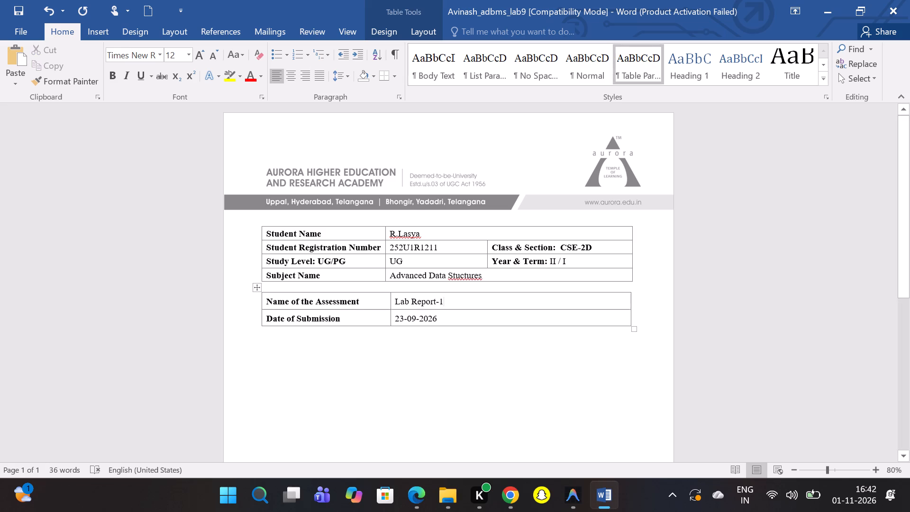
Set the date of submission to 01-11-2026.
left_click(417, 315)
key("BackSpace")
key("BackSpace")
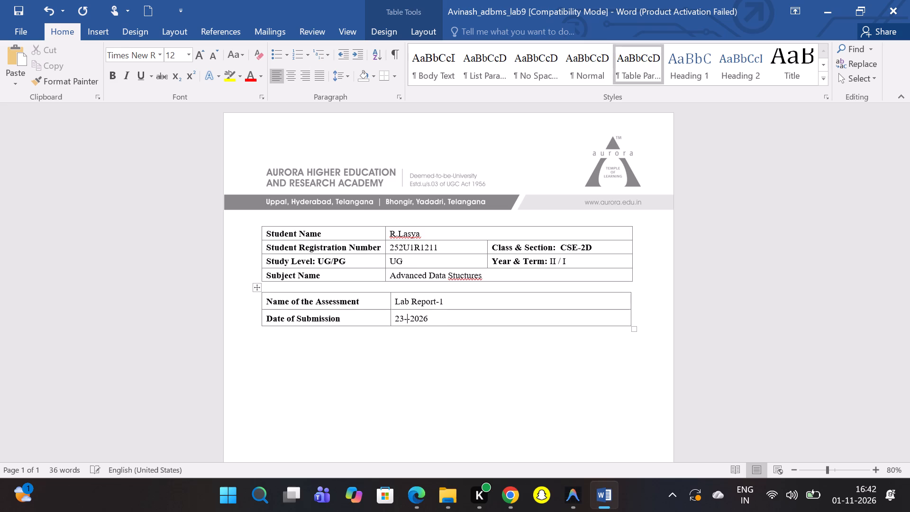
type("11")
key("Left")
key("Left")
key("Left")
key("BackSpace")
key("BackSpace")
type("01")
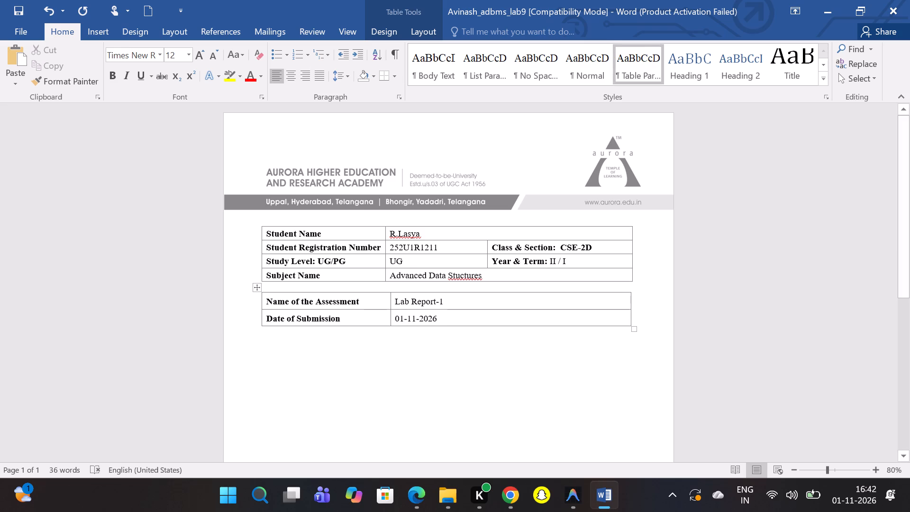
Copy the Module 1 heading and Question 1, through its Concepts line, from the lab report PDF in Chrome into the Word document below the tables.
left_click(354, 362)
scroll(354, 362, "down", 1)
left_click(517, 510)
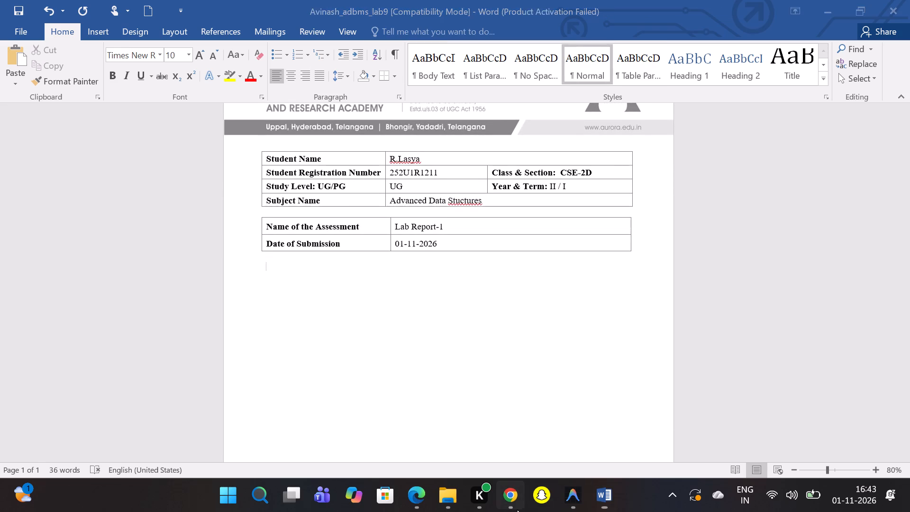
left_click(487, 1)
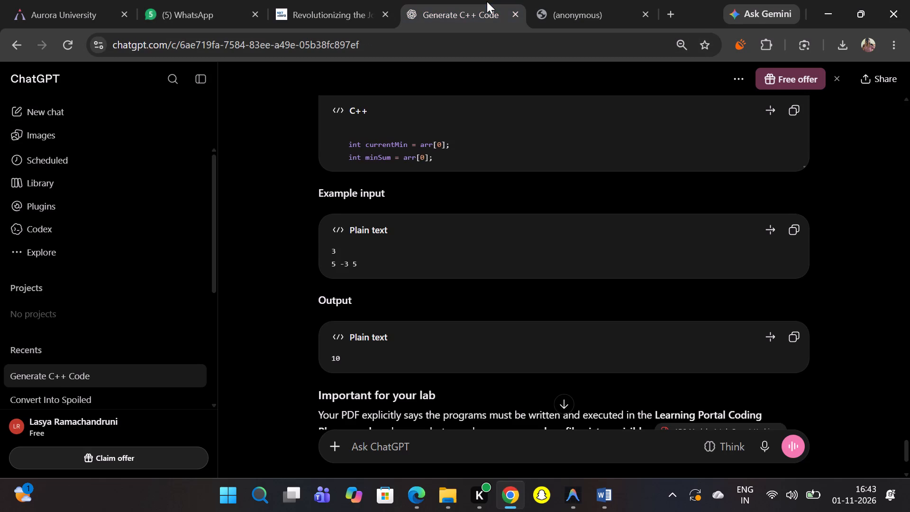
left_click(564, 0)
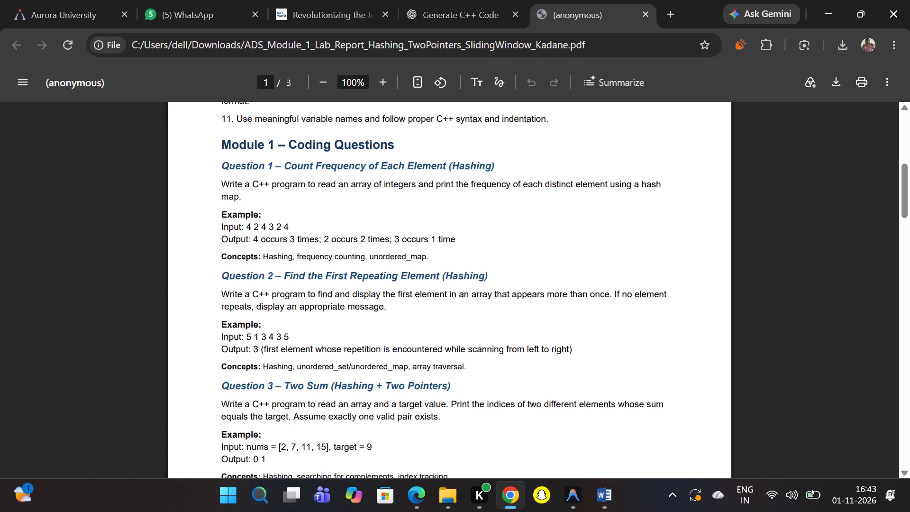
left_click_drag(217, 164, 422, 228)
left_click(422, 228)
left_click_drag(216, 135, 469, 252)
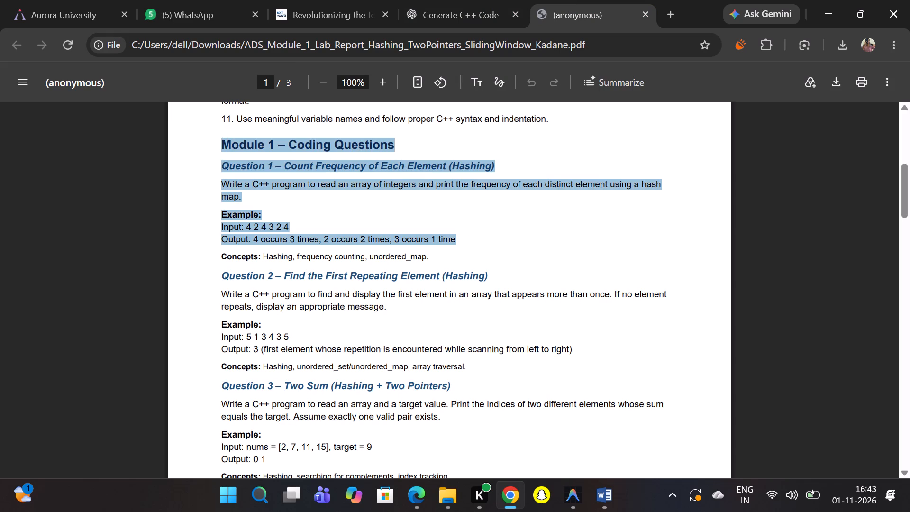
left_click_drag(469, 252, 431, 255)
key("ctrl+c")
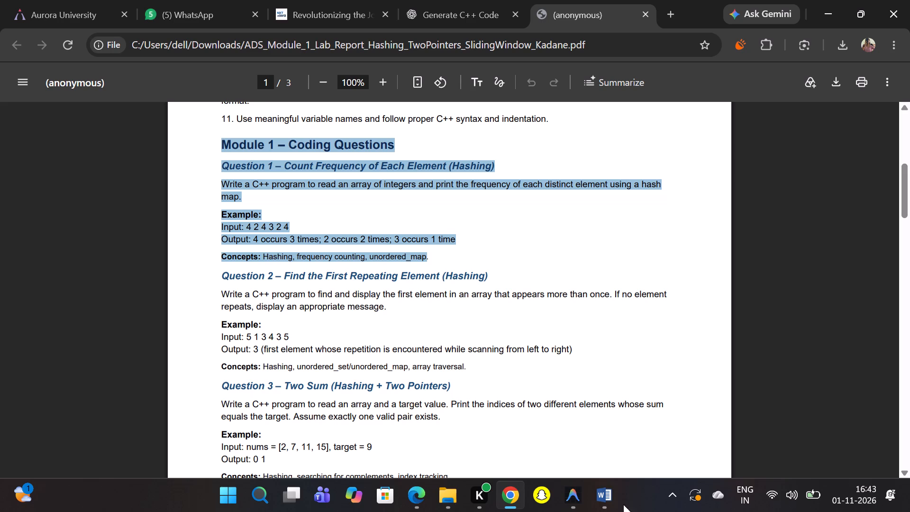
left_click(609, 495)
key("ctrl+v")
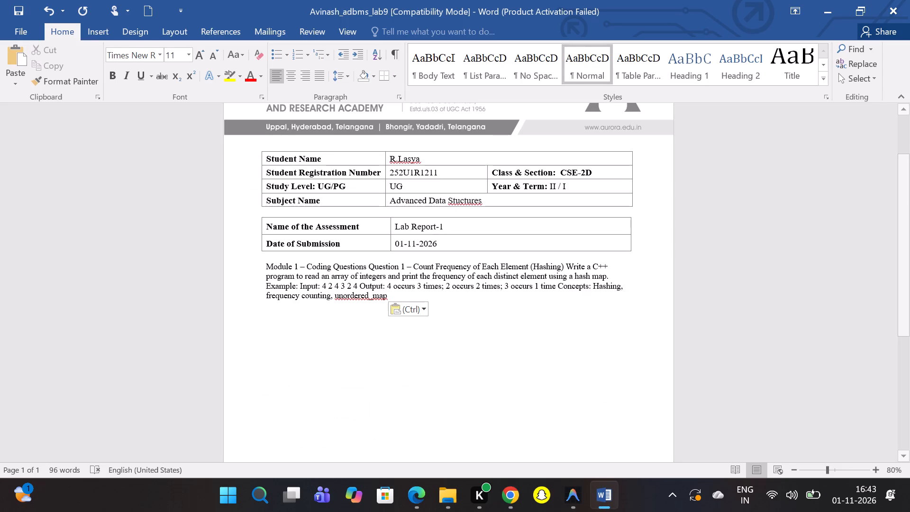
Break the pasted text so that Question 1 and its Example each start on a new line.
left_click(370, 267)
key("Return")
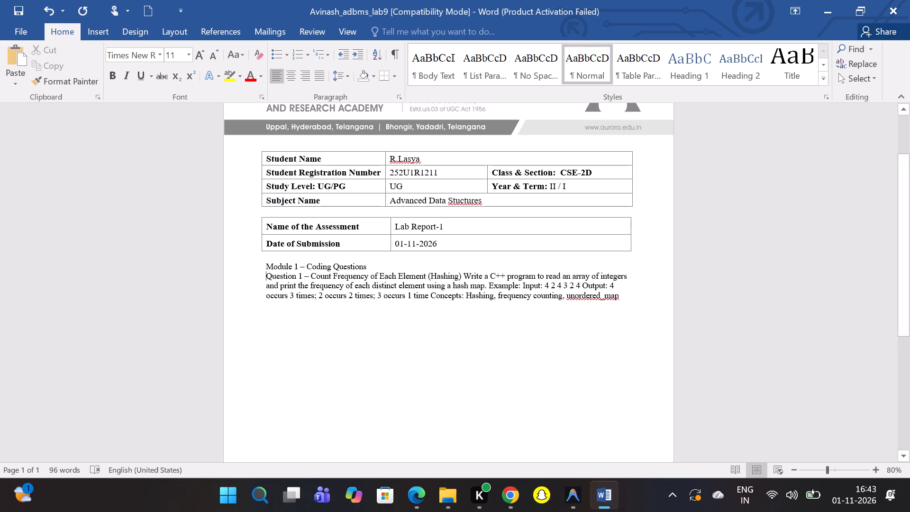
left_click(487, 281)
key("Return")
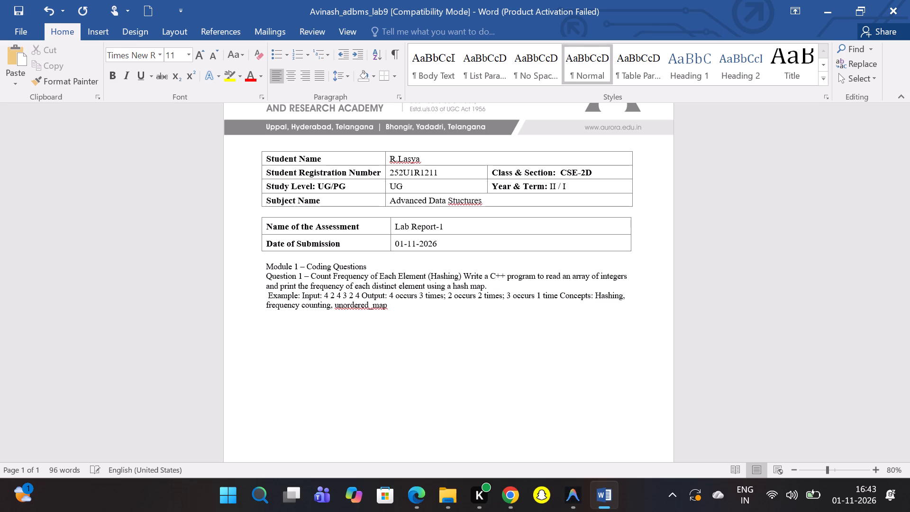
Put the Output on its own line, indented with spaces to align under Input, and start Concepts on a new line.
left_click(364, 294)
key("Return")
key("space")
key("space")
key("space")
key("space")
key("space")
key("space")
key("space")
key("space")
key("space")
key("space")
key("space")
key("space")
key("space")
key("space")
key("space")
key("space")
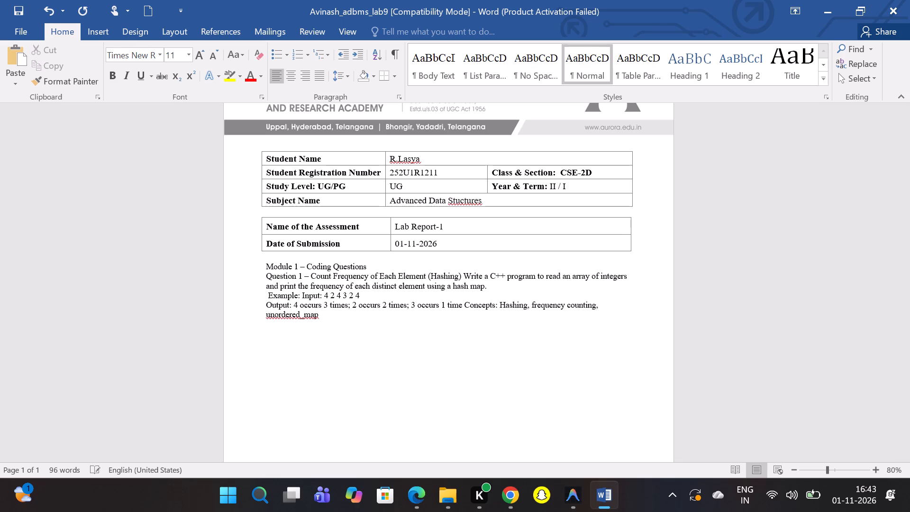
key("space")
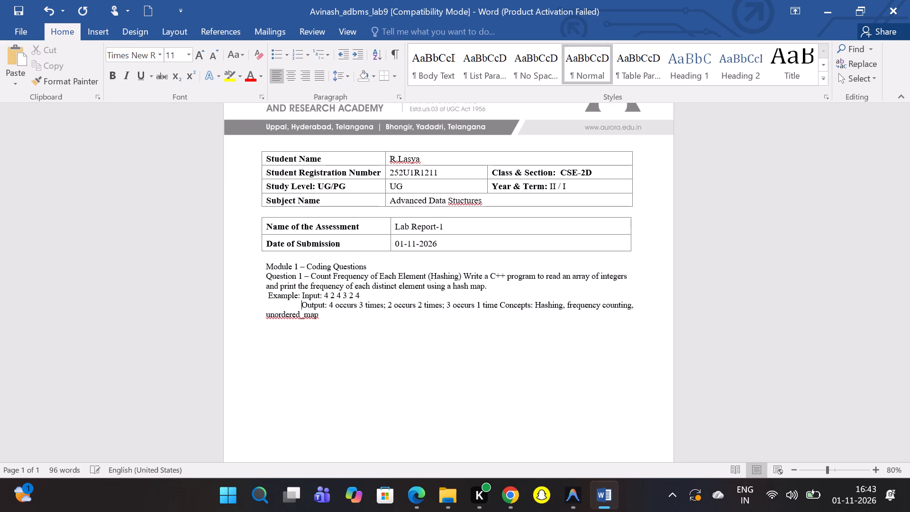
left_click(499, 302)
key("Return")
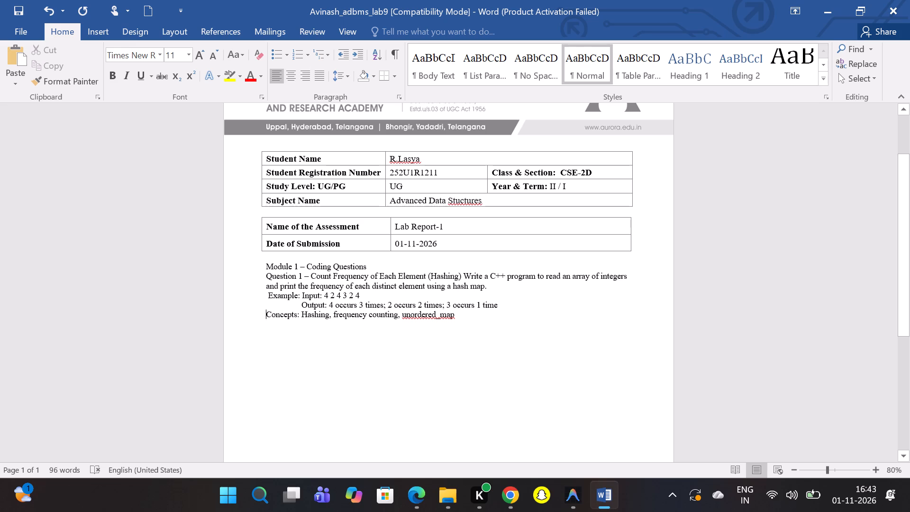
Format the whole pasted block, from the Module 1 heading through Concepts, as 12 pt bold.
left_click_drag(472, 322, 259, 265)
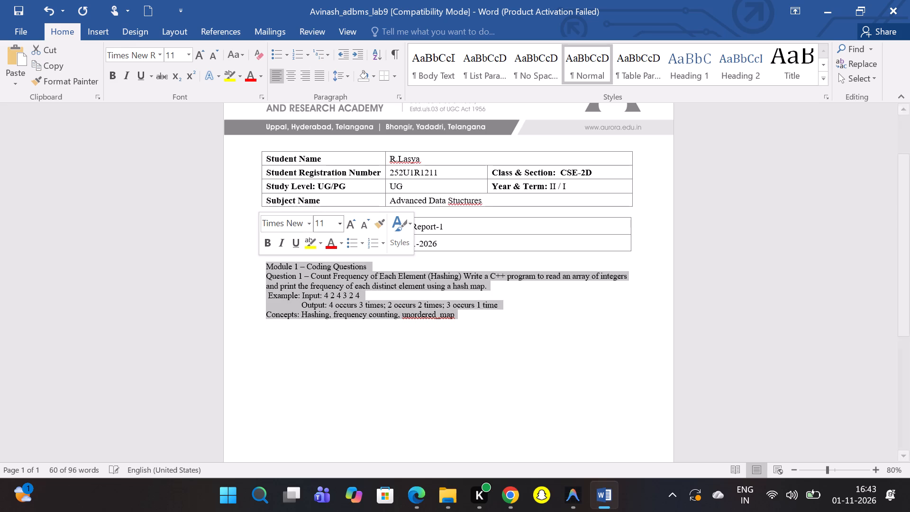
left_click(350, 229)
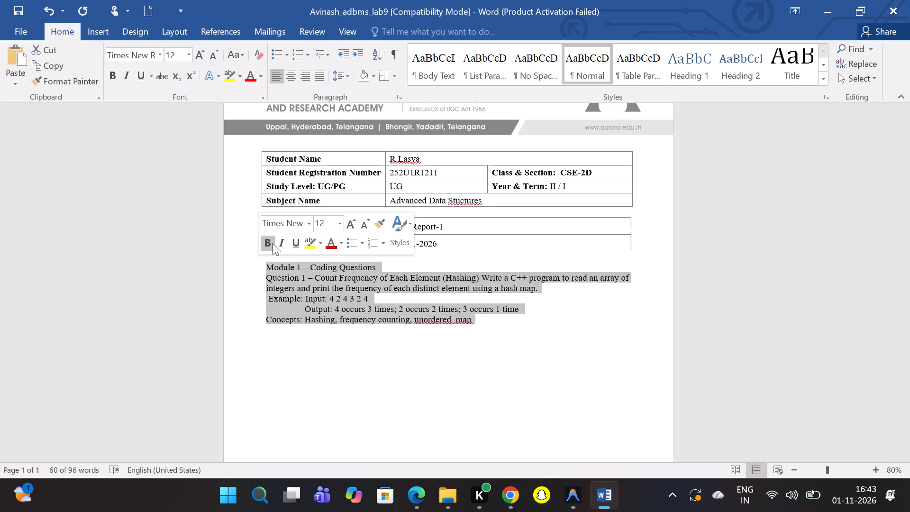
left_click(272, 244)
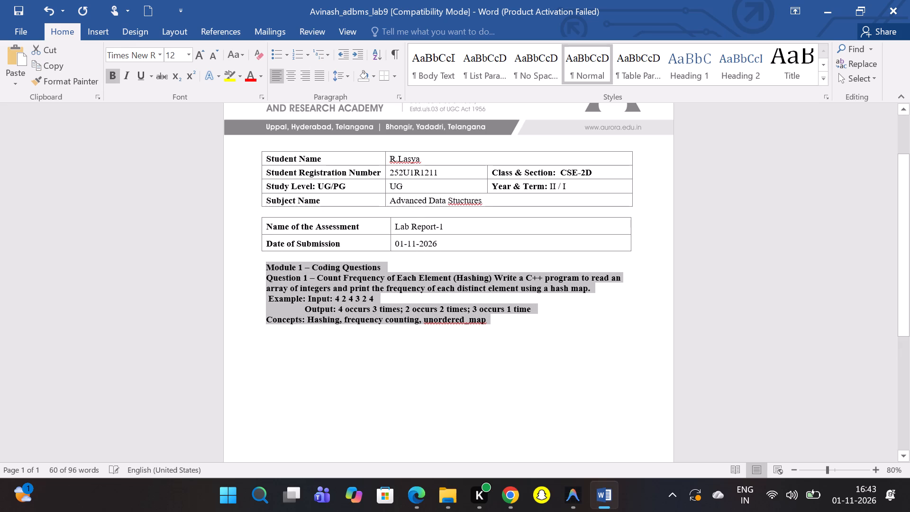
left_click(114, 74)
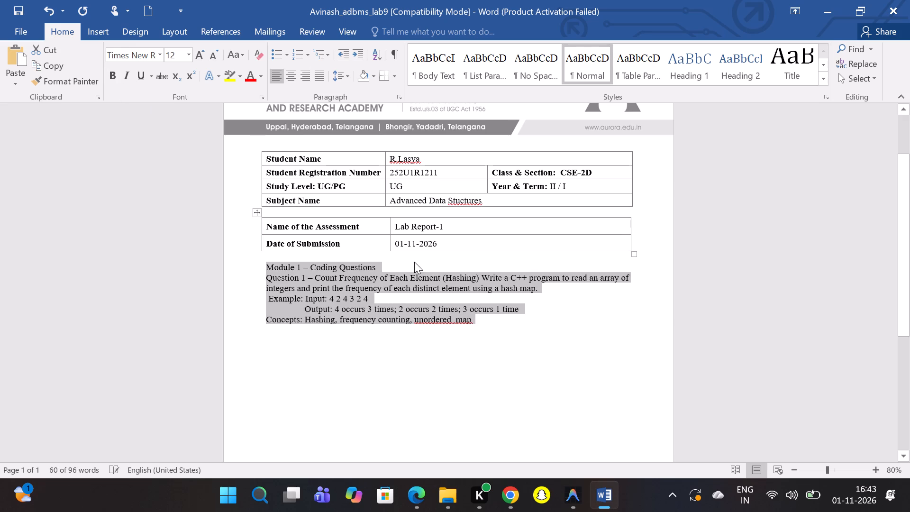
left_click(482, 319)
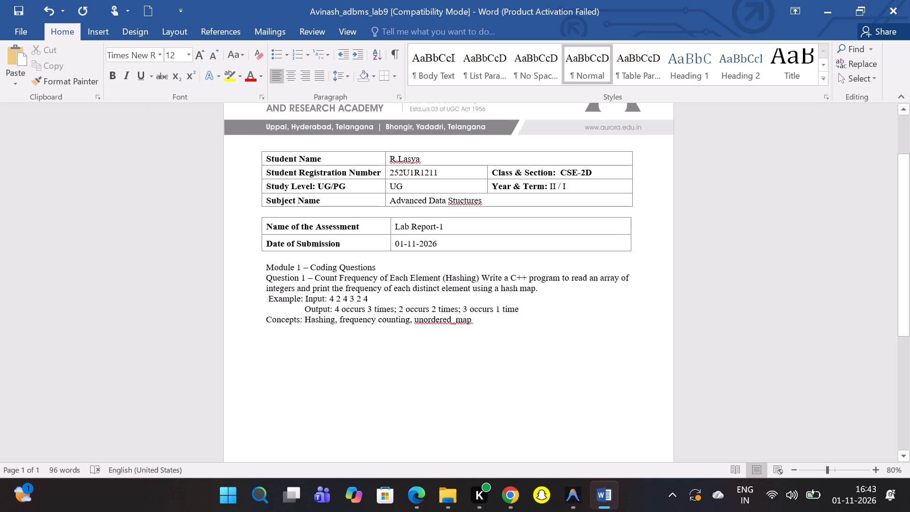
left_click_drag(482, 319, 251, 259)
left_click(260, 234)
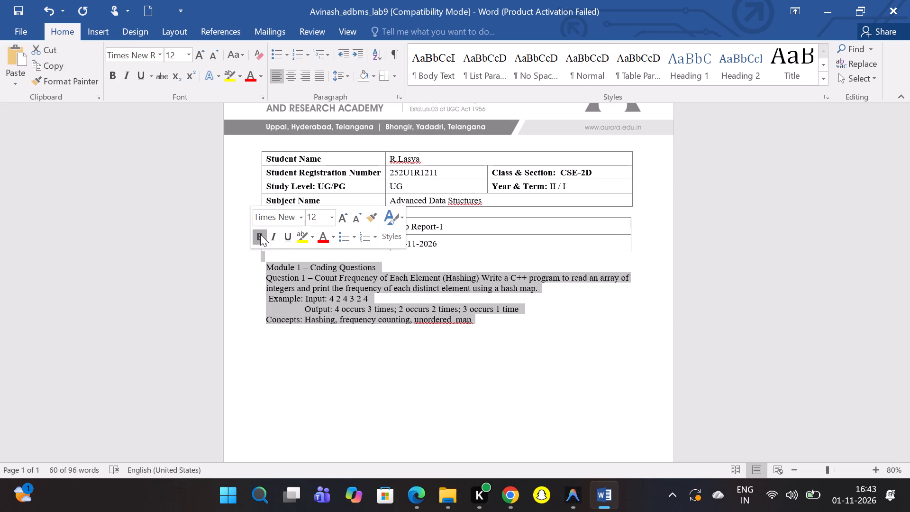
left_click(507, 327)
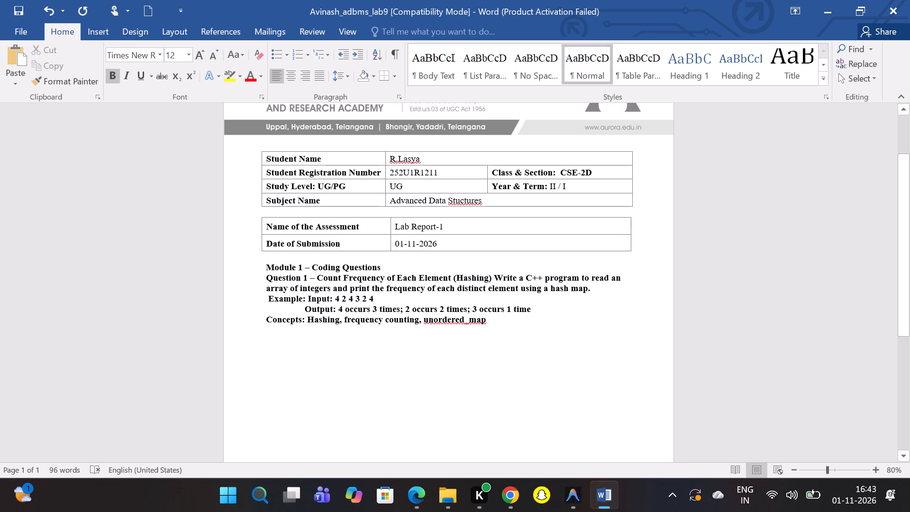
key("Return")
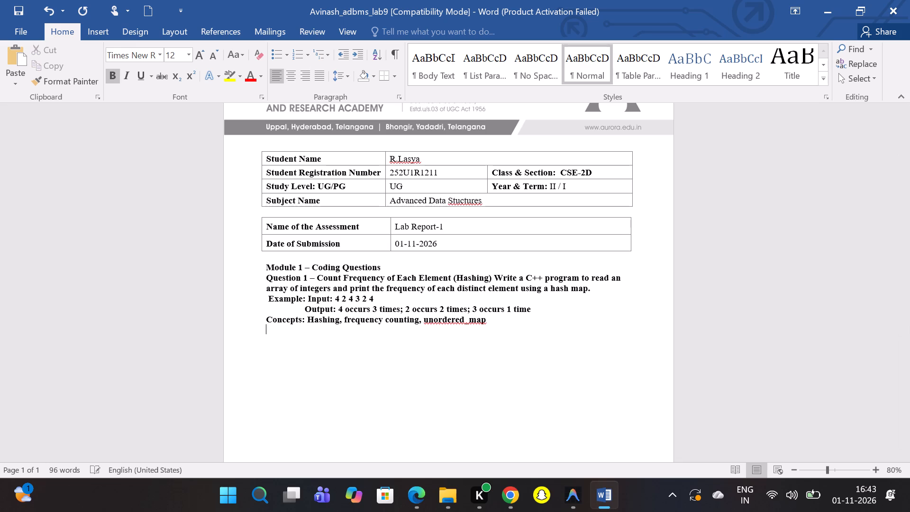
left_click(100, 25)
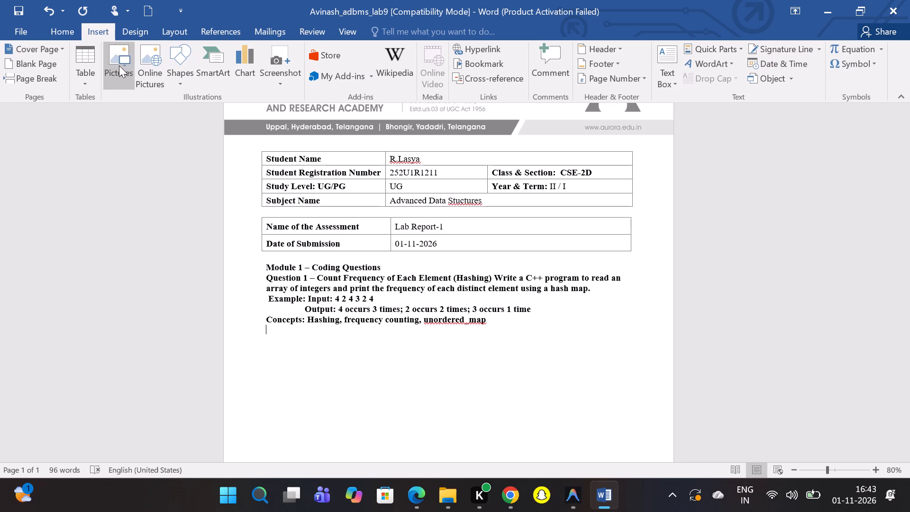
left_click(119, 65)
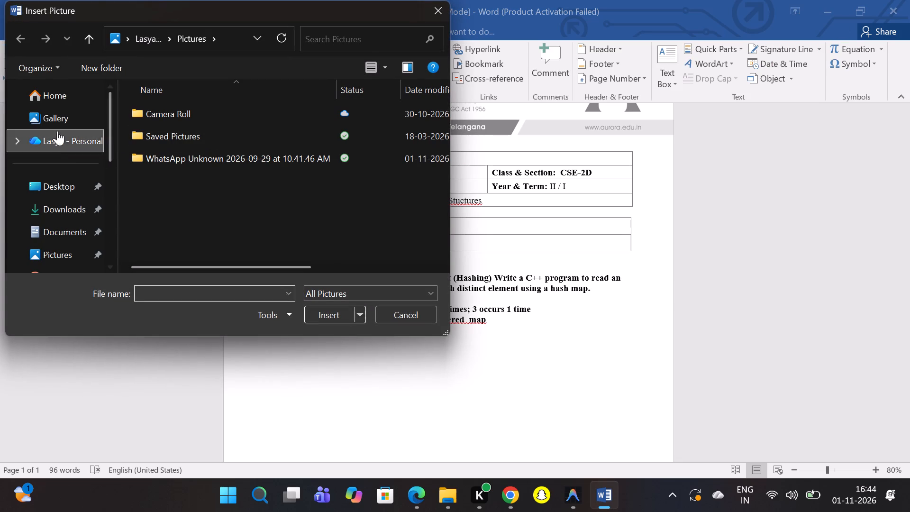
scroll(81, 247, "down", 1)
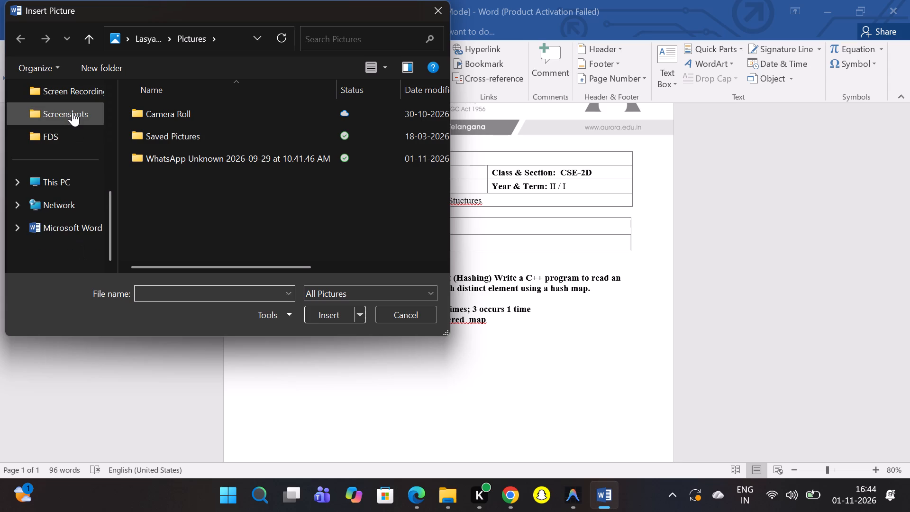
left_click(73, 112)
scroll(198, 183, "down", 3)
scroll(198, 183, "up", 3)
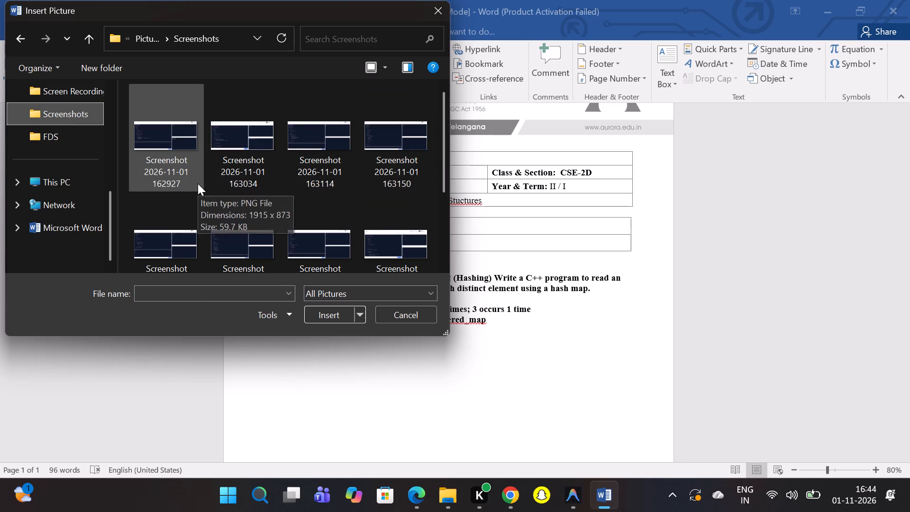
left_click(178, 133)
left_click(330, 310)
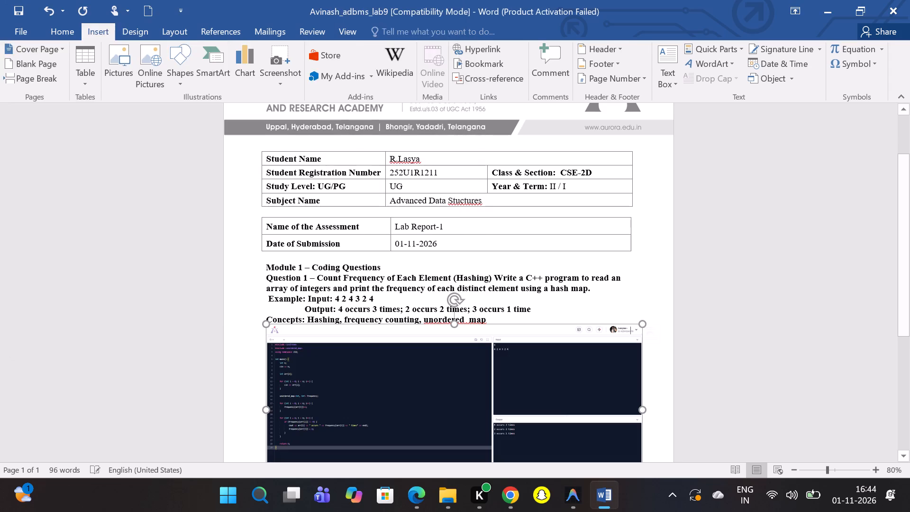
Copy Question 2, through its Concepts line, from the lab report PDF in Chrome into the Word document, two lines below the Question 1 screenshot.
scroll(617, 408, "down", 2)
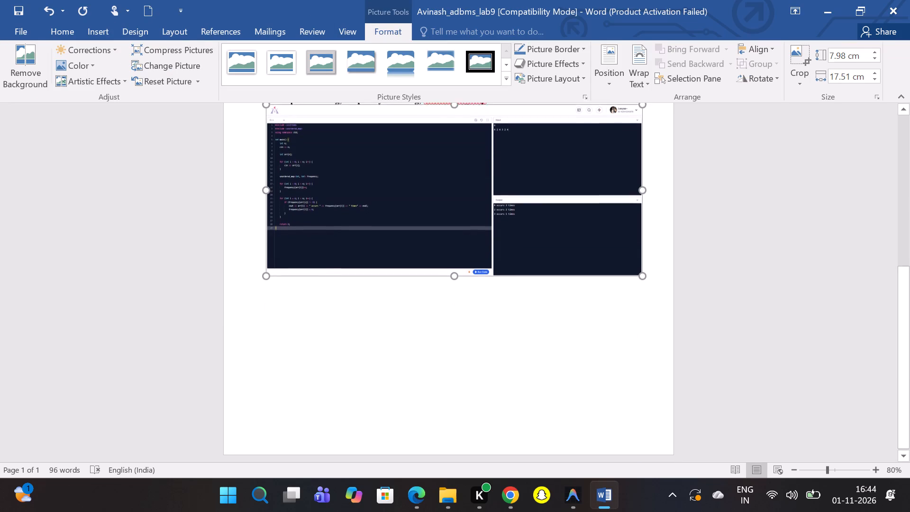
key("Return")
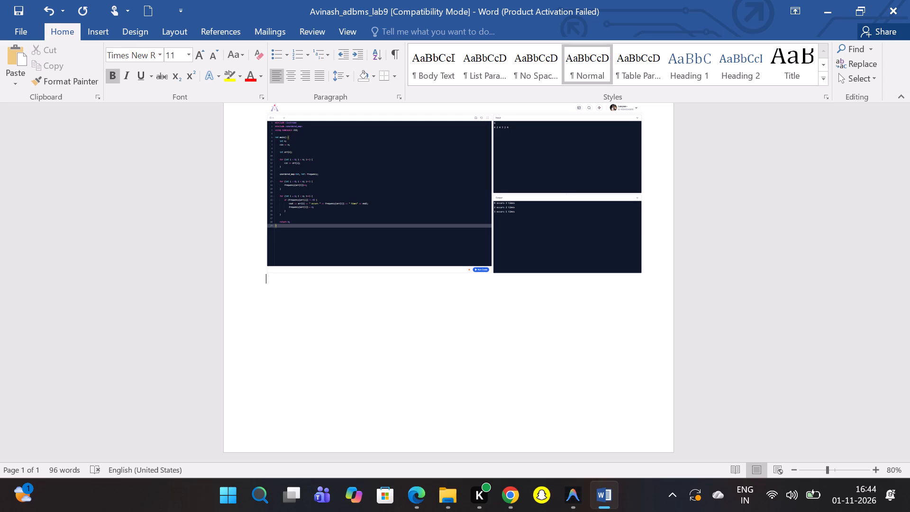
key("Return")
left_click(507, 491)
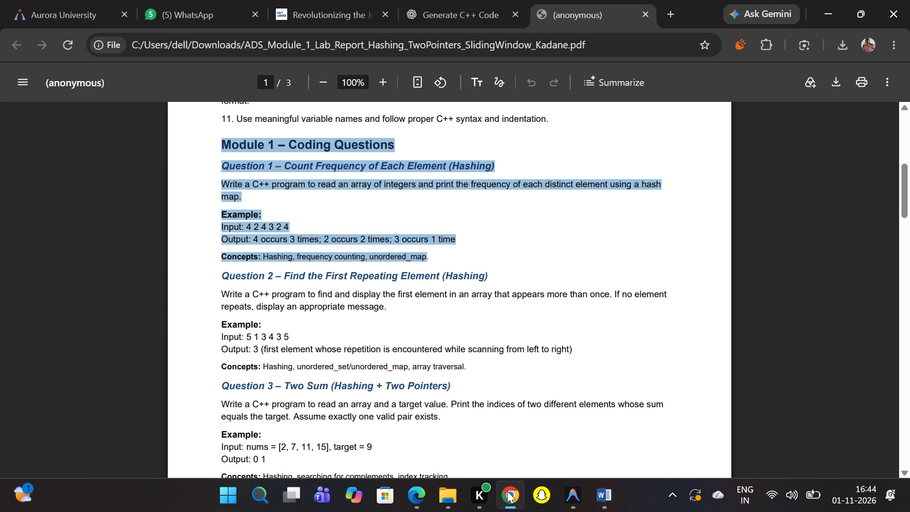
left_click_drag(219, 273, 453, 353)
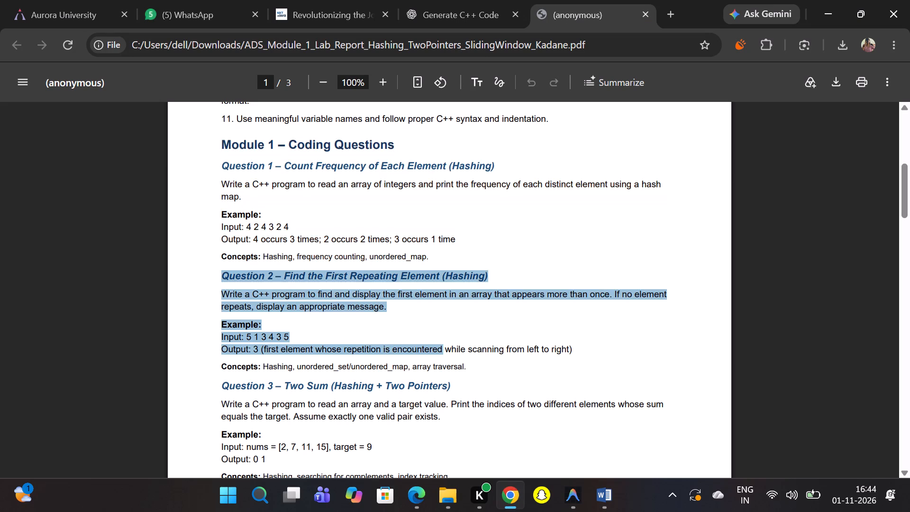
left_click_drag(453, 353, 470, 367)
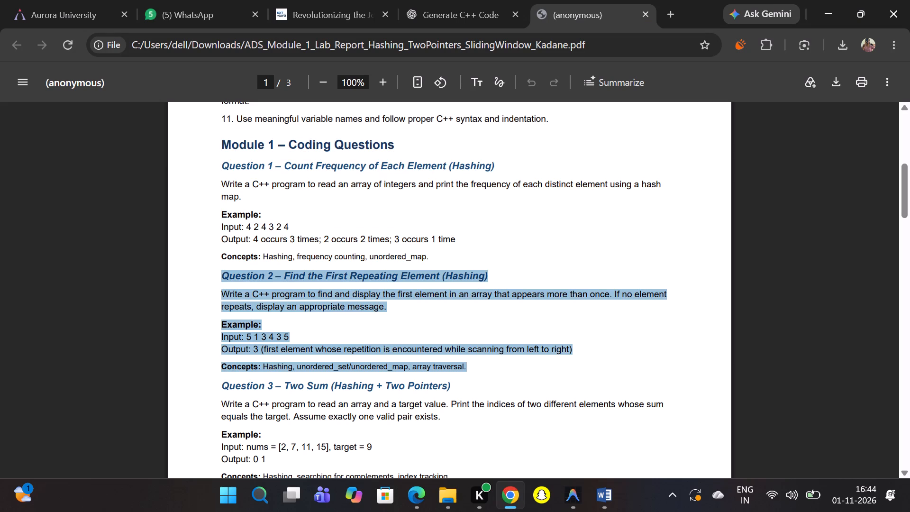
key("ctrl+c")
left_click(606, 489)
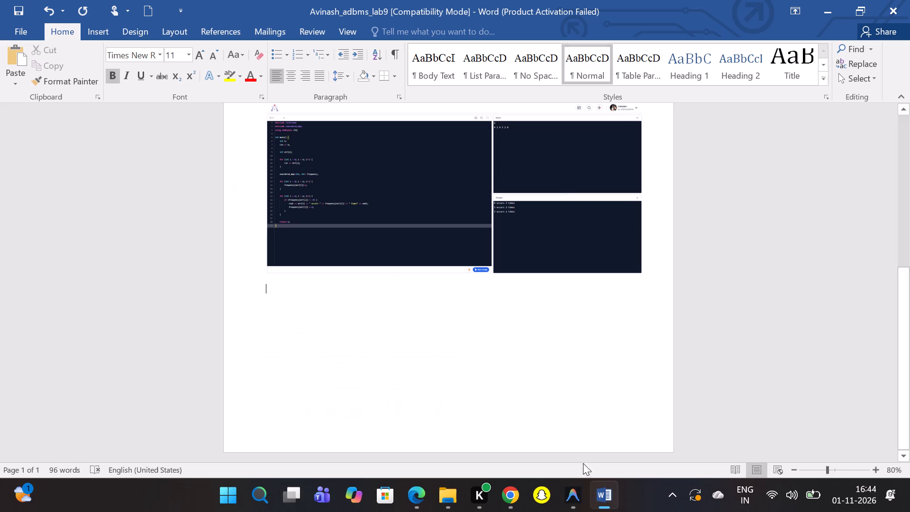
key("ctrl+v")
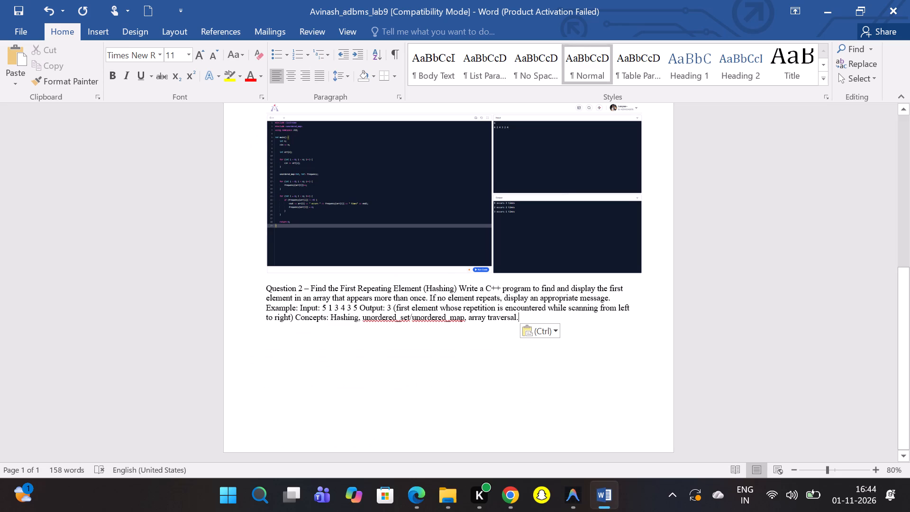
Put Question 2's Output on its own line, indented with spaces to align under Input, and start Concepts on a new line.
left_click(360, 306)
key("Return")
key("space")
key("space")
key("space")
key("space")
key("space")
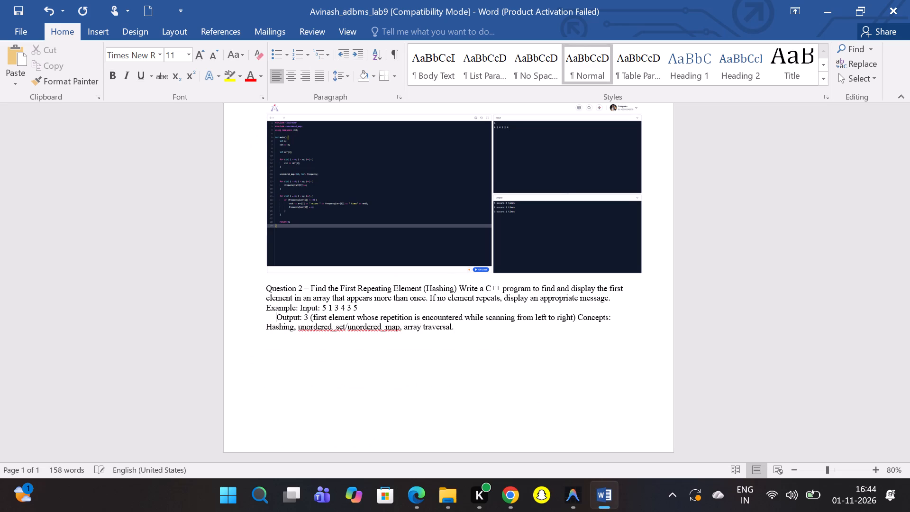
key("space")
key("space")
key("space")
key("space")
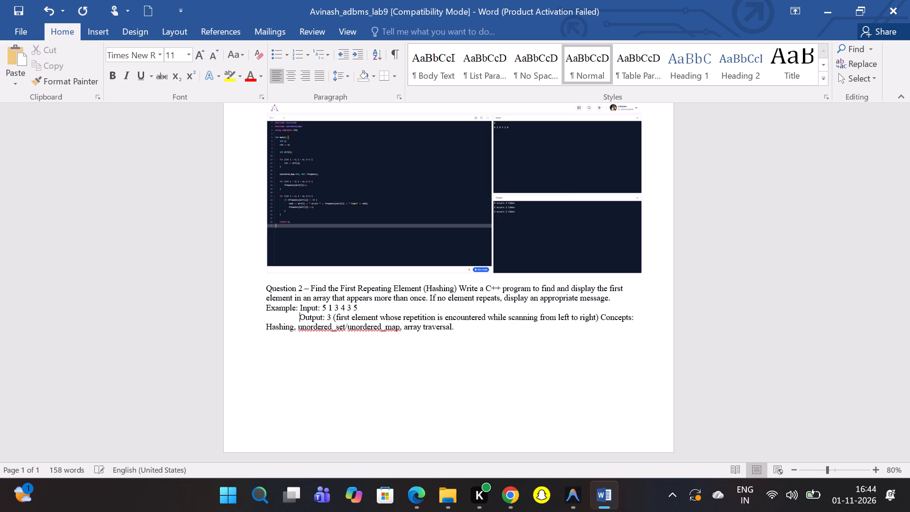
key("BackSpace")
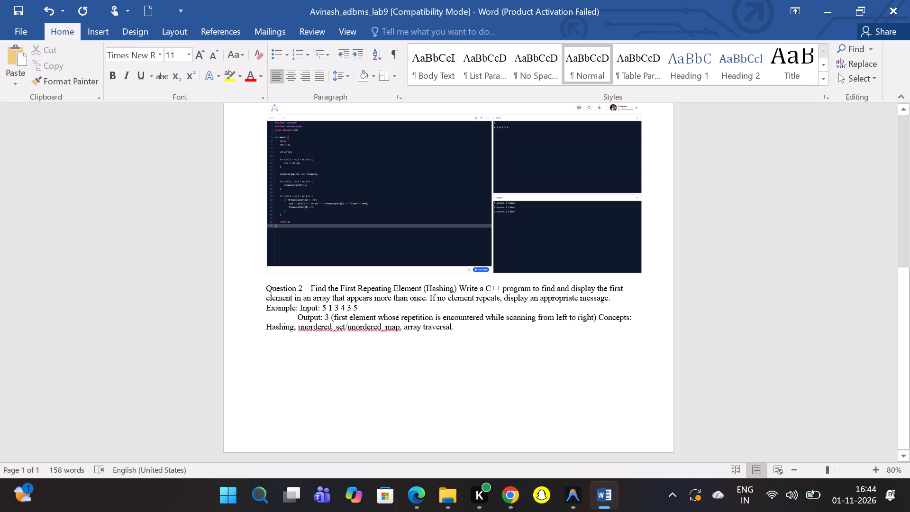
left_click(599, 314)
key("Return")
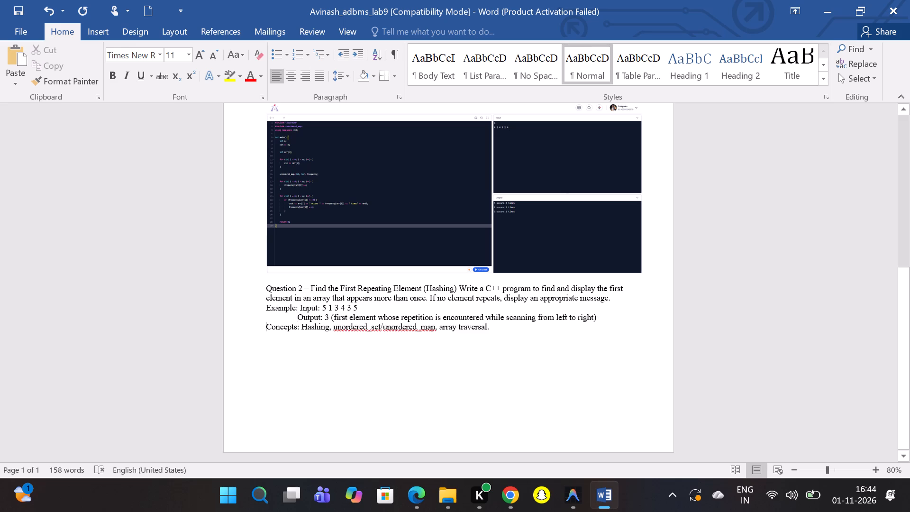
Format the whole Question 2 block, from its heading through Concepts, as 12 pt bold.
left_click_drag(538, 329, 258, 274)
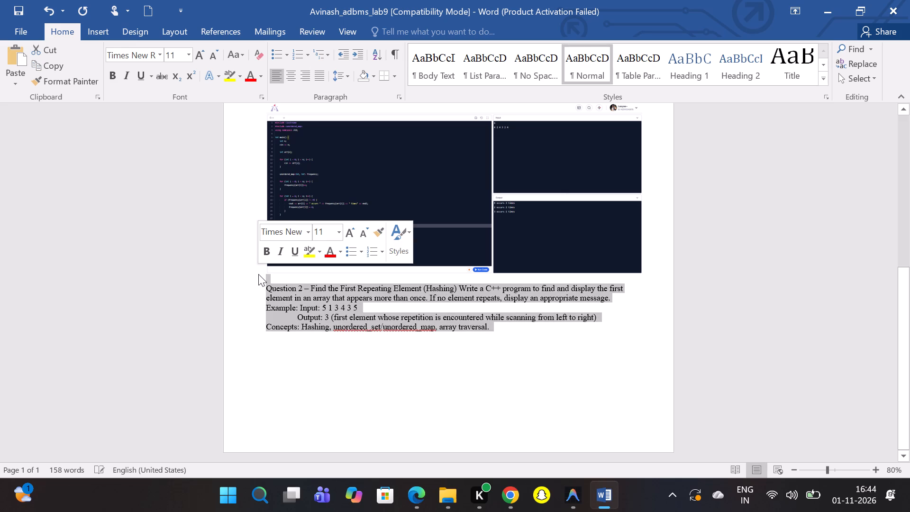
left_click(353, 234)
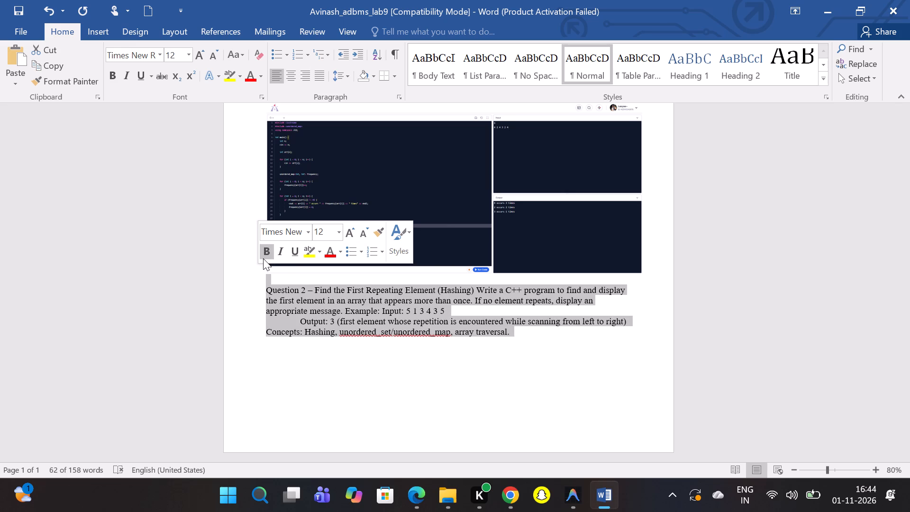
left_click(263, 258)
left_click(531, 350)
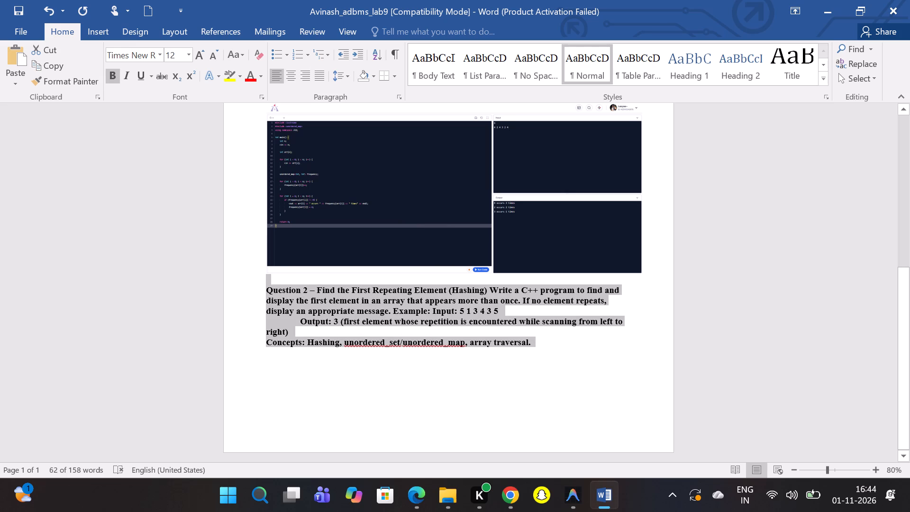
Move Question 2 onto page 2 by adding blank lines above its heading.
left_click(264, 286)
key("Return")
key("Return")
key("Return")
key("Return")
key("Return")
key("Return")
key("Return")
key("Return")
key("Return")
key("Return")
key("Return")
key("Return")
key("Return")
key("Return")
key("Return")
key("Return")
key("Return")
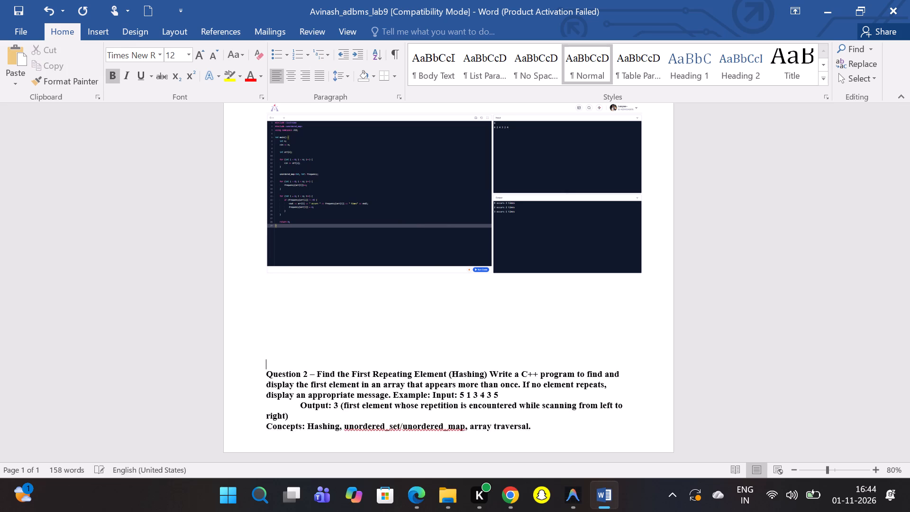
key("Return")
Add three line breaks after Question 2's Concepts line.
scroll(264, 286, "down", 3)
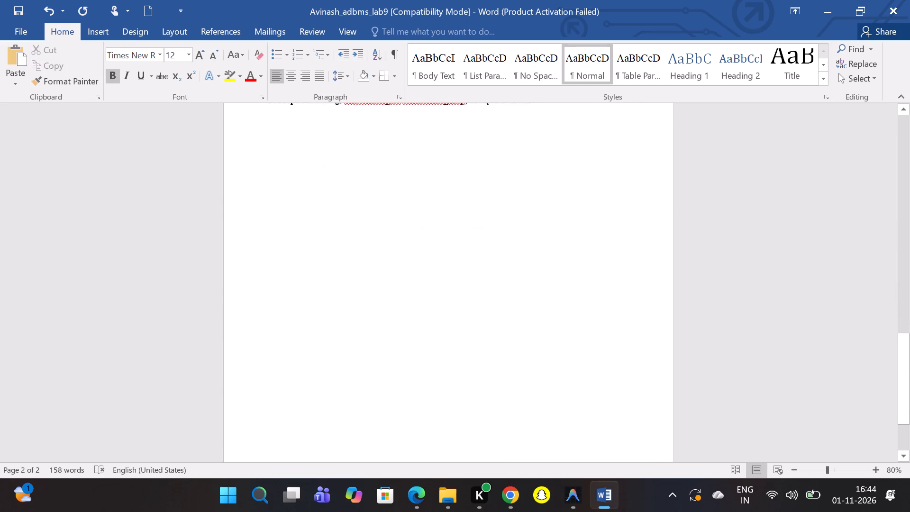
scroll(480, 89, "up", 1)
scroll(474, 197, "up", 1)
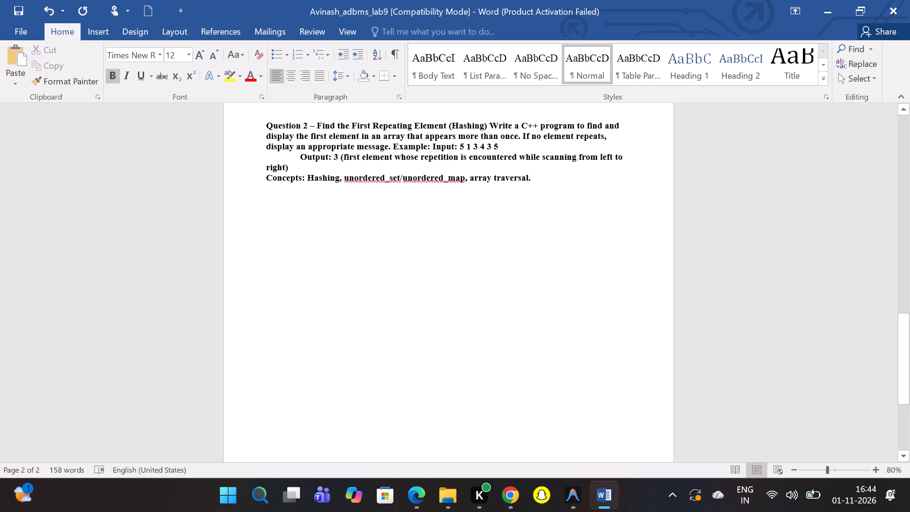
left_click(560, 182)
key("Return")
key("Return")
key("Return")
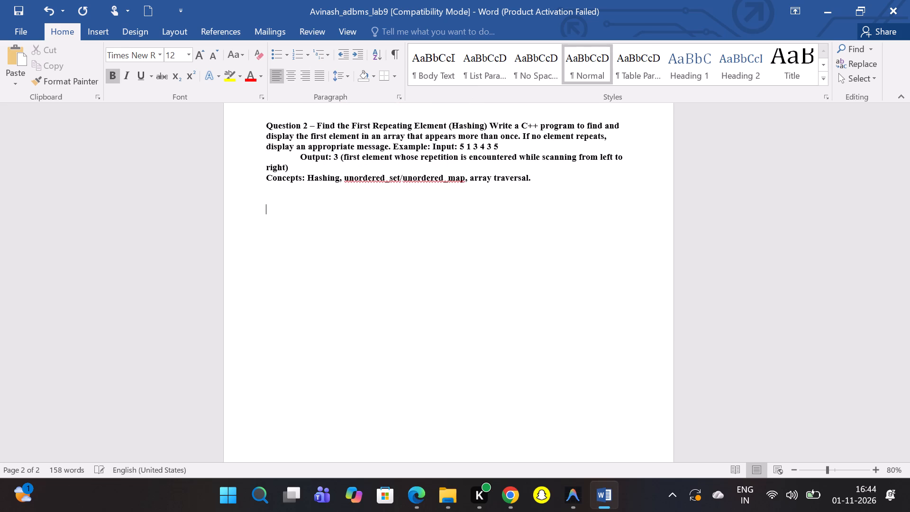
Add two line breaks between Question 1's Concepts line and its screenshot.
scroll(560, 182, "up", 6)
scroll(560, 182, "down", 1)
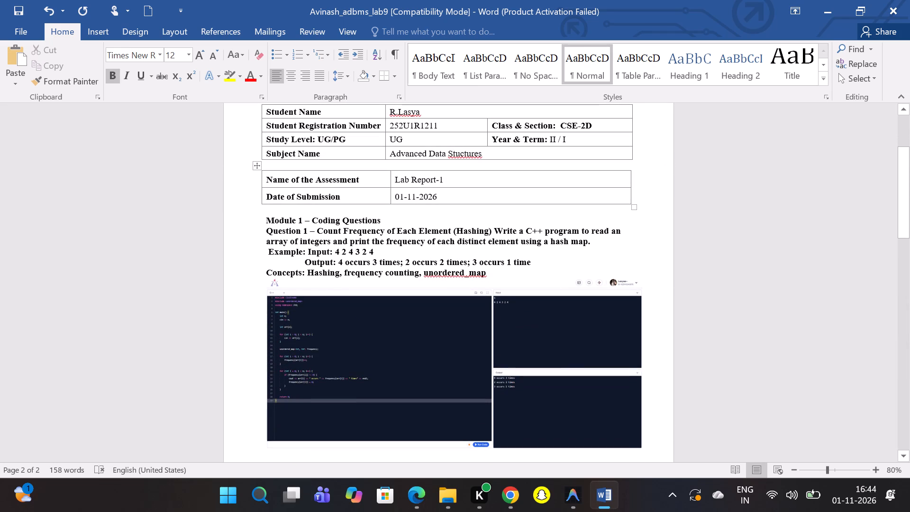
left_click(491, 272)
key("Return")
key("Return")
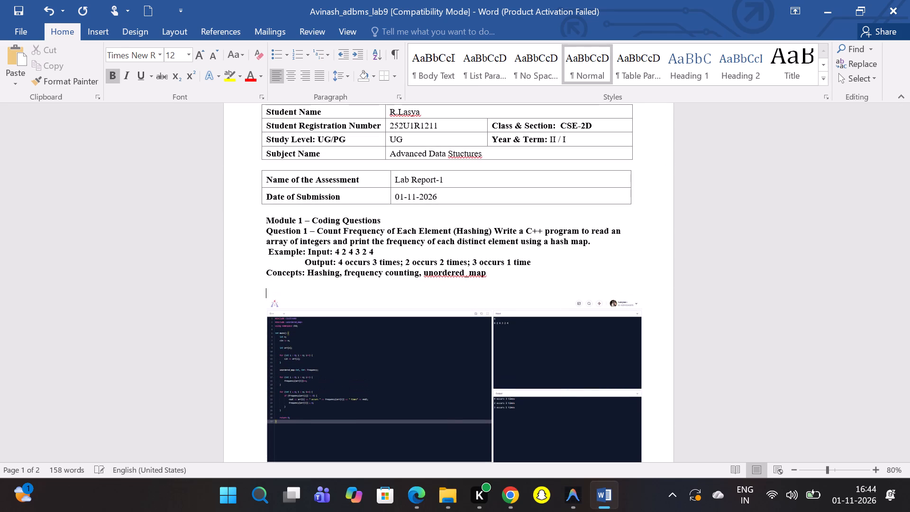
scroll(491, 272, "down", 4)
left_click(542, 341)
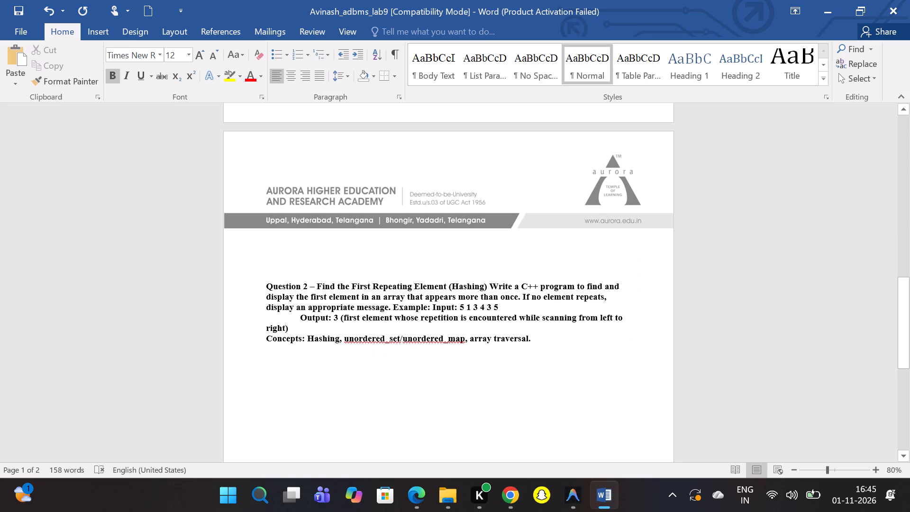
key("Return")
key("Return")
left_click(105, 26)
left_click(122, 56)
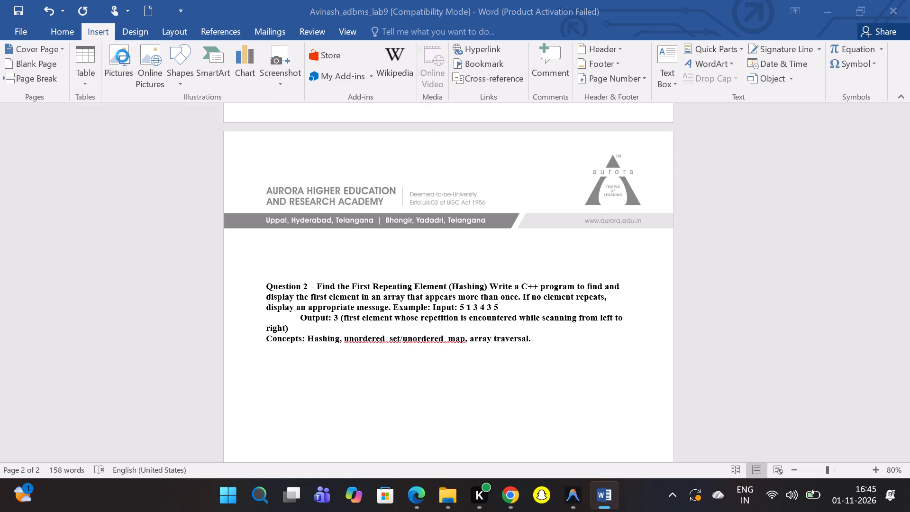
left_click(253, 142)
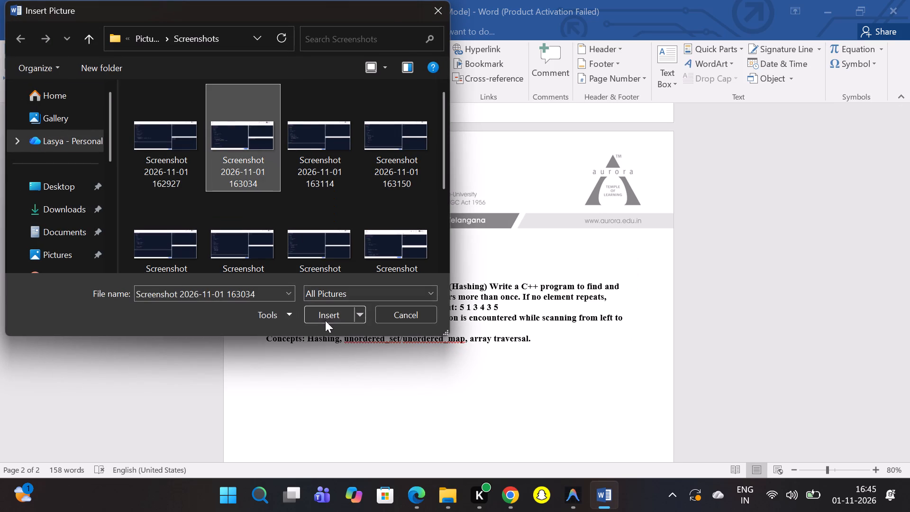
left_click(327, 321)
Add two line breaks after the Question 2 screenshot.
scroll(327, 321, "down", 1)
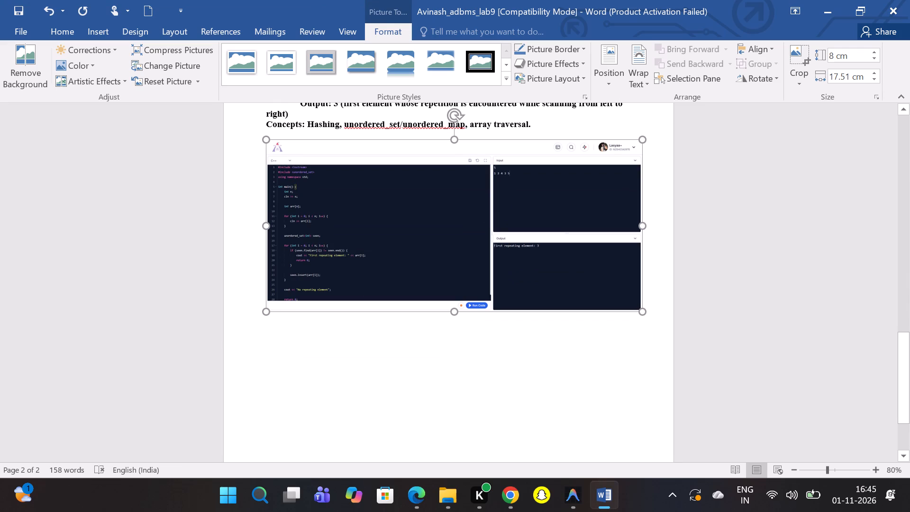
left_click(655, 310)
key("Return")
key("Return")
scroll(655, 310, "down", 1)
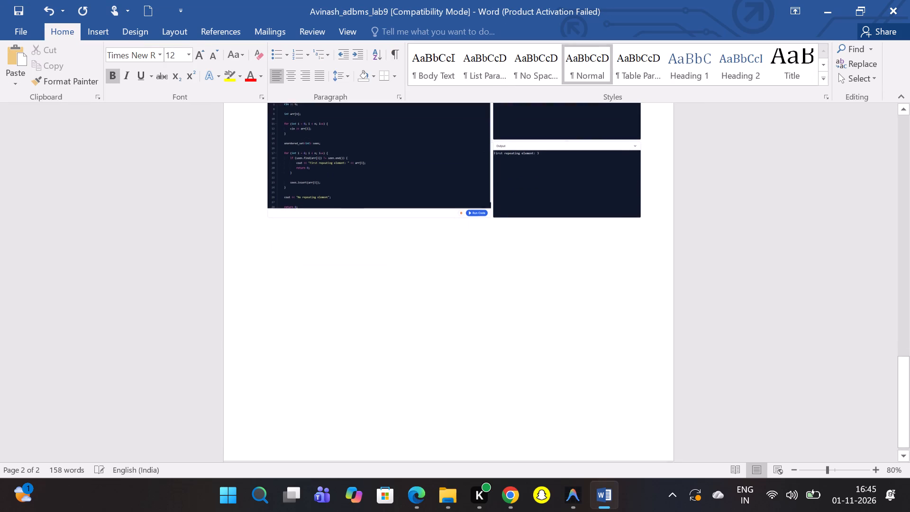
scroll(655, 310, "down", 1)
Copy the full Question 3 – Two Sum text from the PDF and paste it below the Question 2 screenshot in the Word report.
left_click(518, 494)
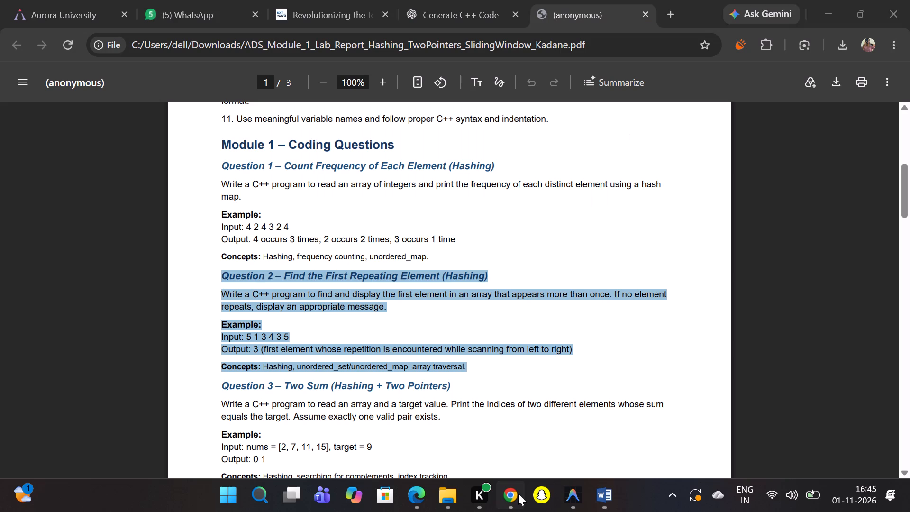
scroll(413, 399, "down", 1)
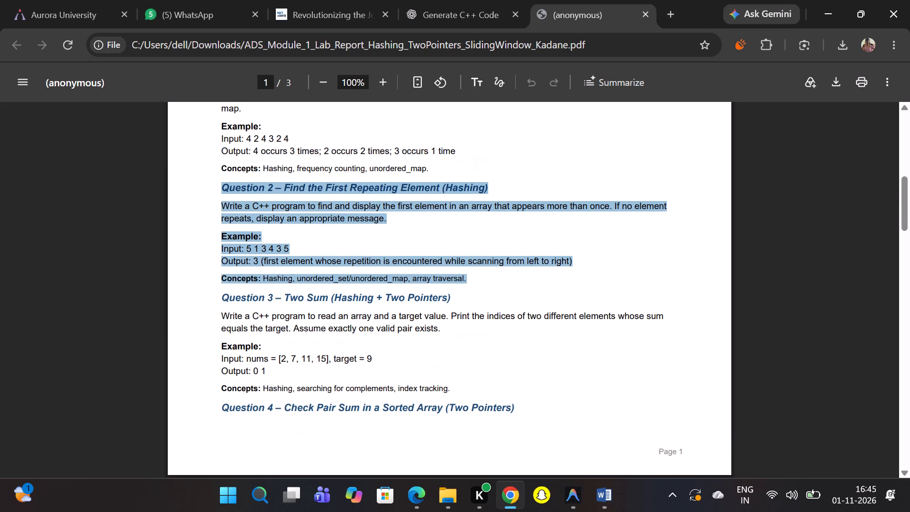
left_click_drag(458, 387, 209, 298)
key("ctrl+c")
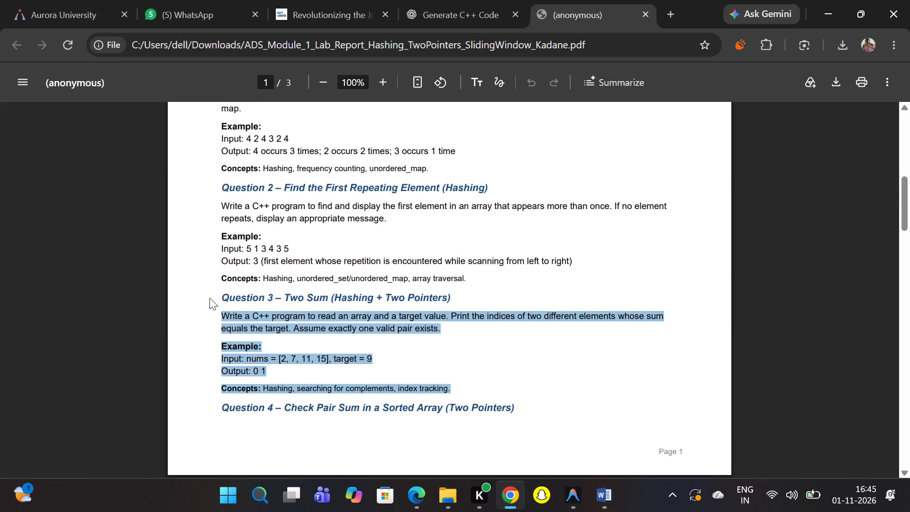
left_click(598, 493)
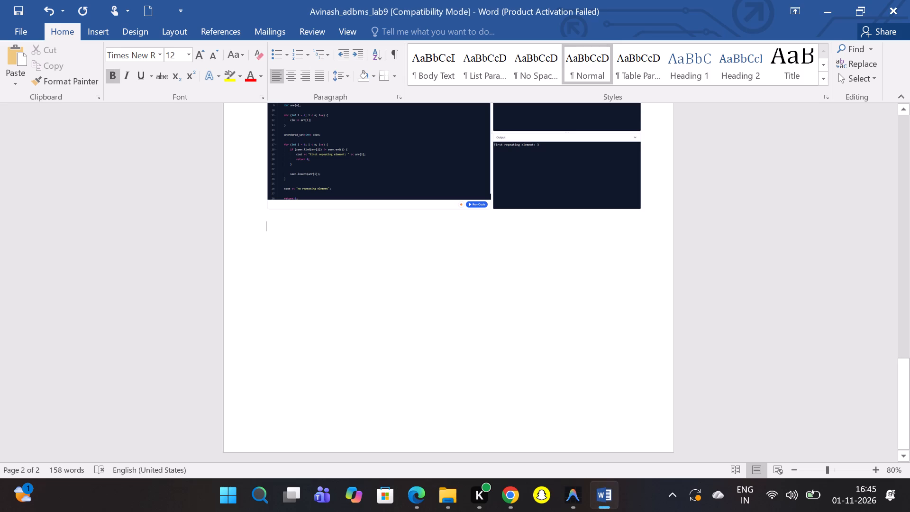
key("ctrl+v")
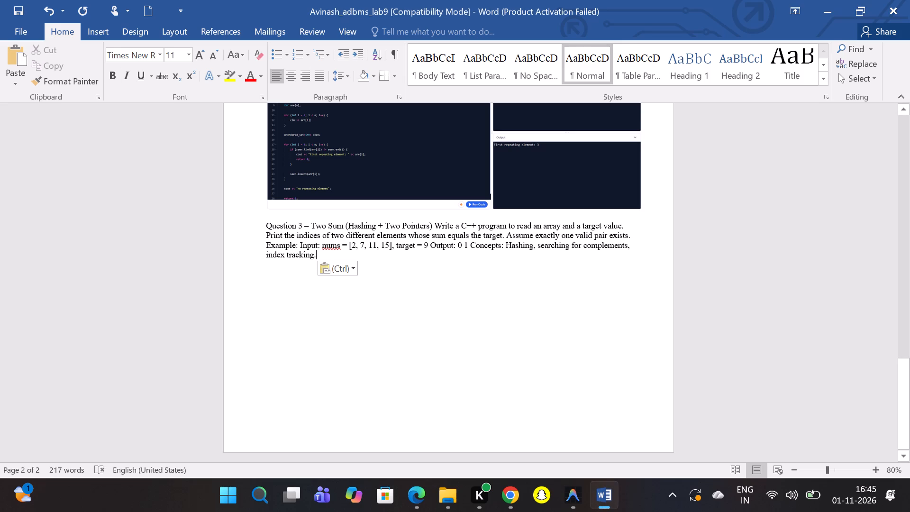
Put Question 3's Output and Concepts on separate lines, indenting the Output line with spaces to align beneath Input.
left_click(431, 241)
key("Return")
key("space")
key("space")
key("space")
key("space")
key("space")
key("space")
key("space")
key("space")
key("space")
key("space")
key("space")
key("space")
key("space")
key("space")
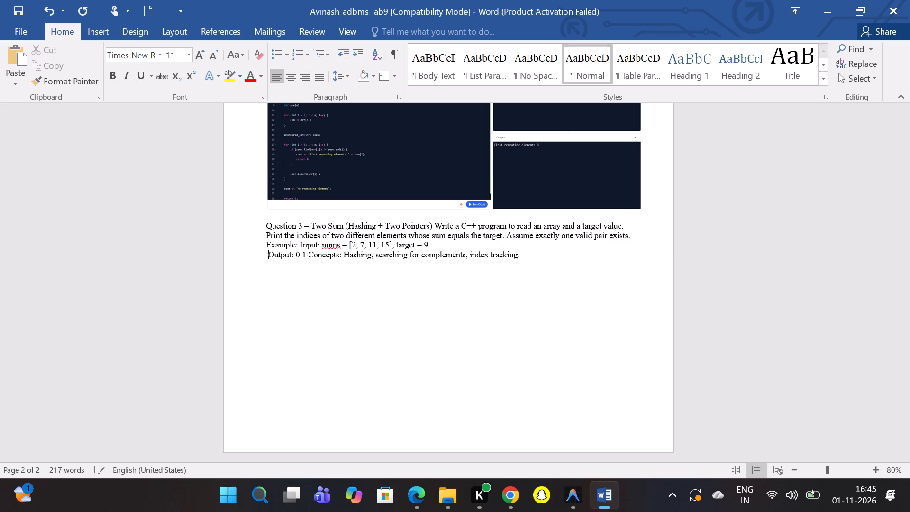
key("space")
key("space")
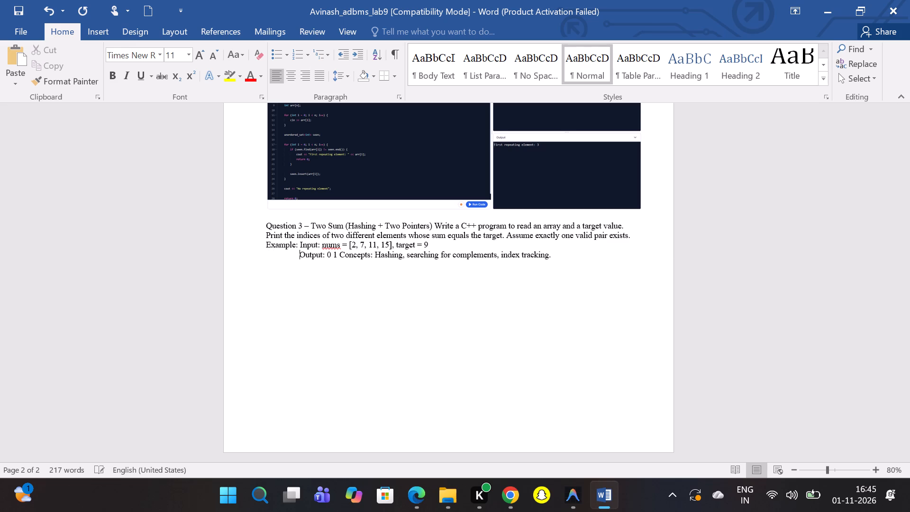
left_click(337, 252)
key("Return")
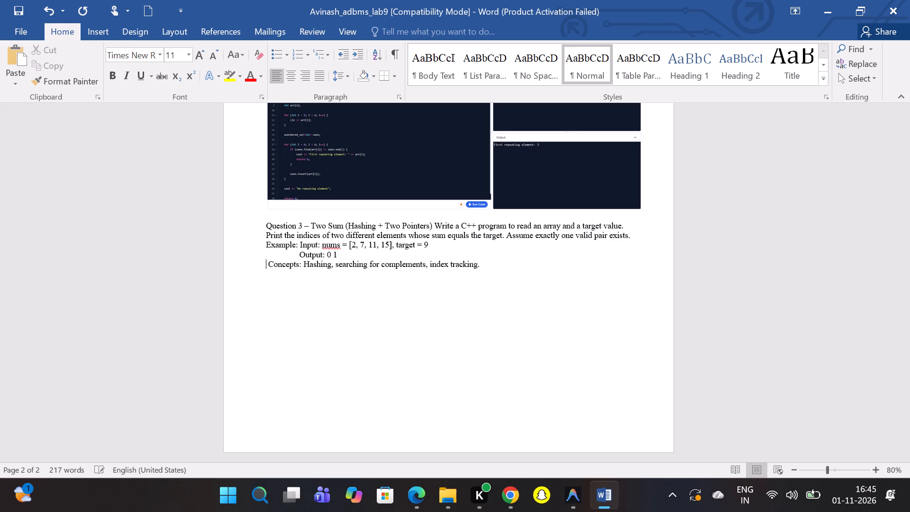
Format the whole Question 3 text as 12 pt bold.
left_click_drag(498, 277, 256, 235)
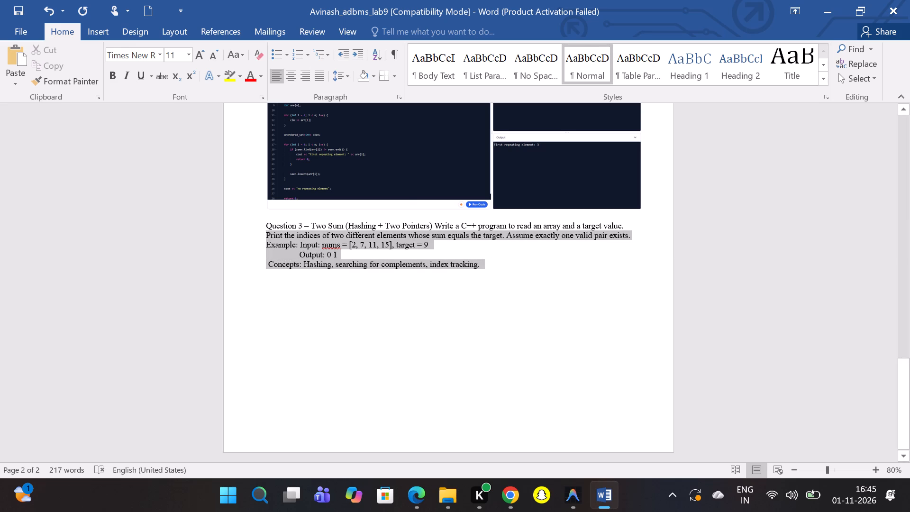
left_click_drag(256, 235, 256, 224)
left_click(344, 185)
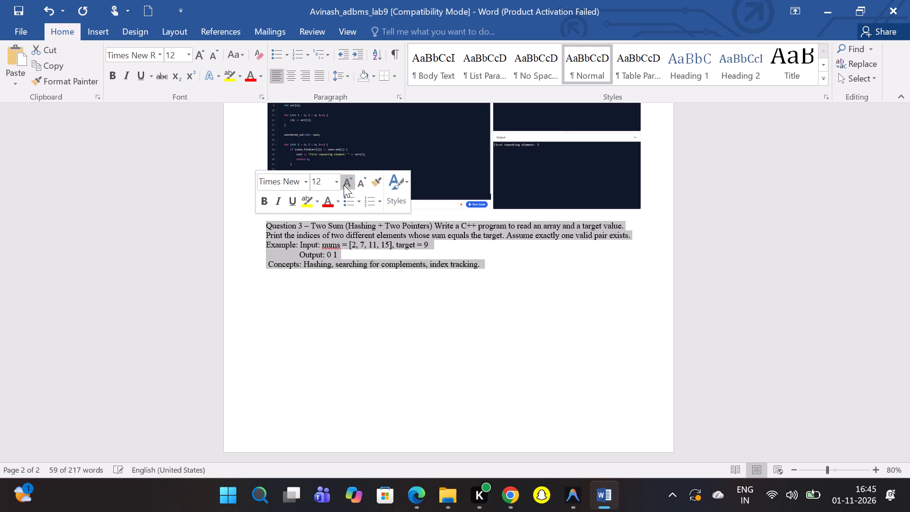
left_click(260, 205)
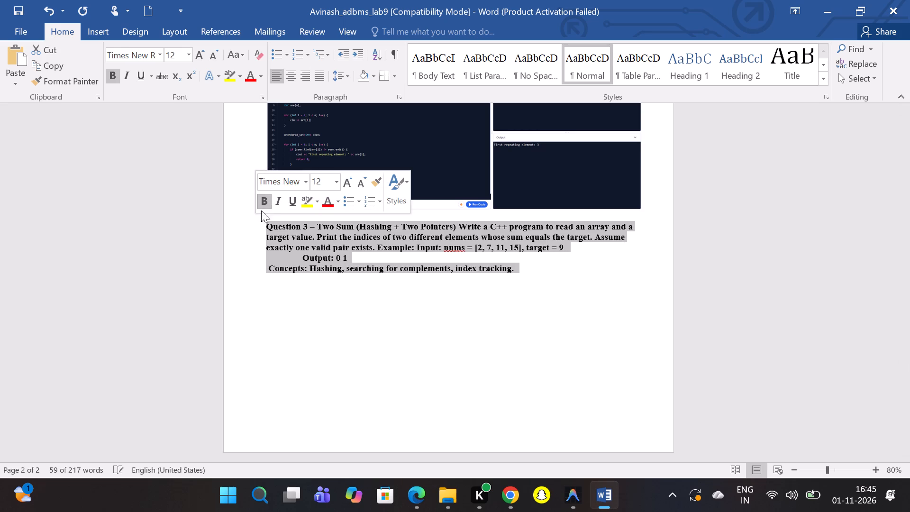
Push Question 3 to the start of the third page by adding blank lines above it.
left_click(262, 230)
key("Return")
key("Return")
key("Return")
key("Return")
key("Return")
key("Return")
key("Return")
key("Return")
key("Return")
key("Return")
key("Return")
key("Return")
key("Return")
key("Return")
key("Return")
key("Return")
key("Return")
key("Return")
key("Return")
key("Return")
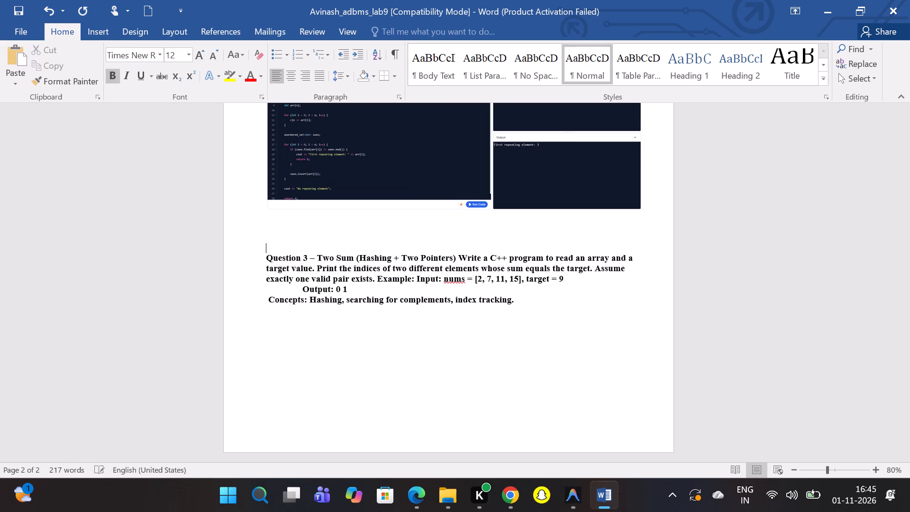
key("BackSpace")
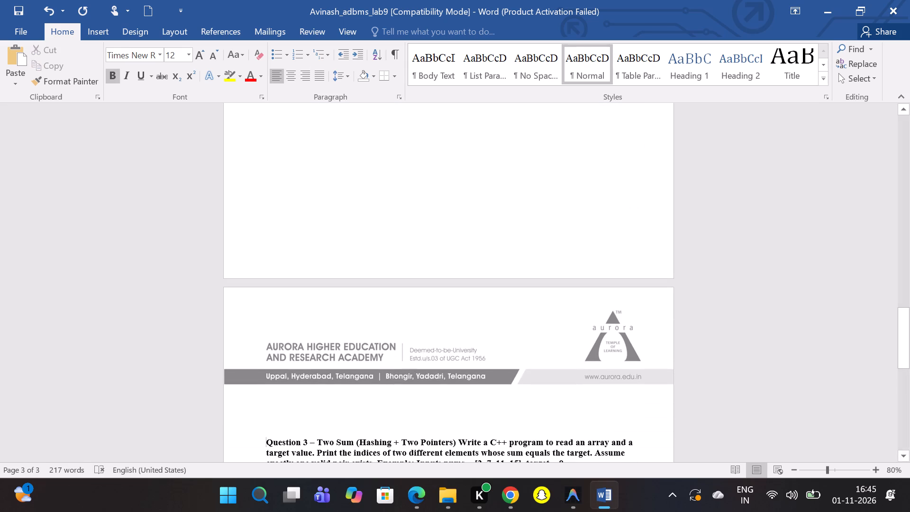
Add three line breaks after Question 3's Concepts line.
scroll(262, 230, "down", 2)
left_click(522, 212)
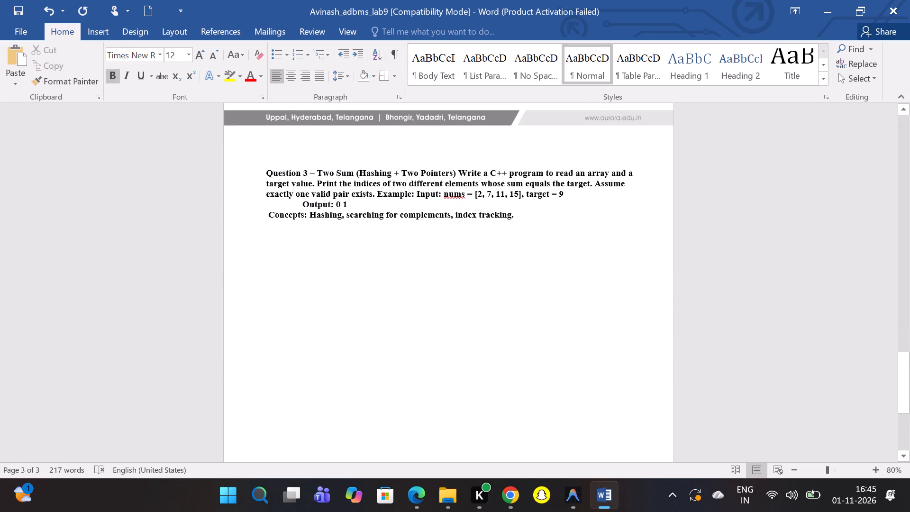
key("Return")
key("Return")
key("Return")
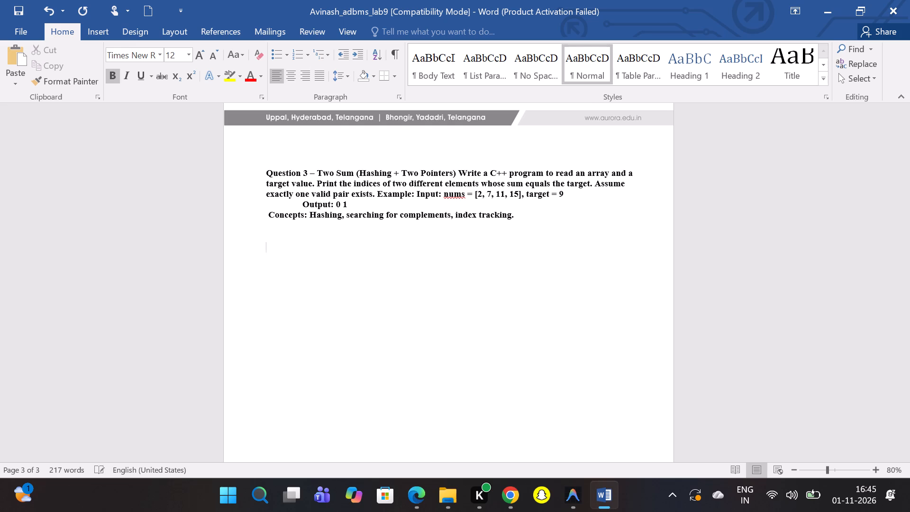
left_click(514, 511)
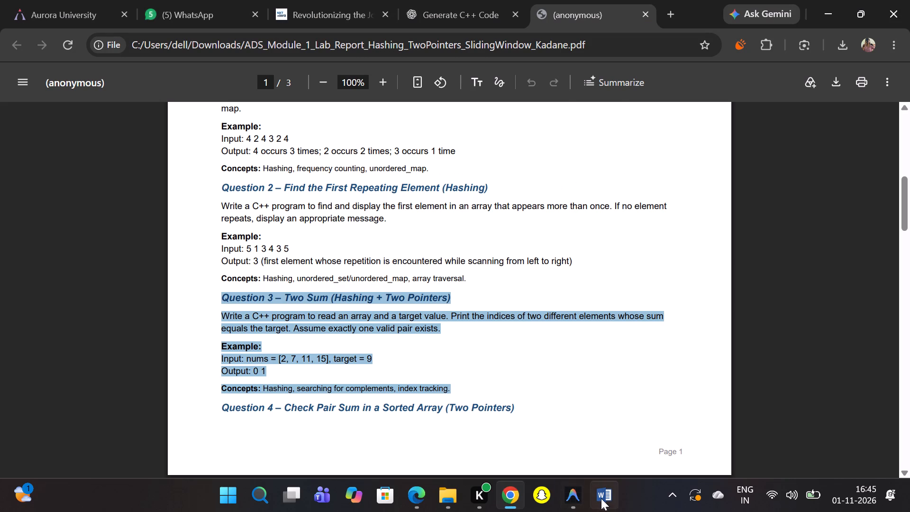
left_click(601, 498)
left_click(92, 34)
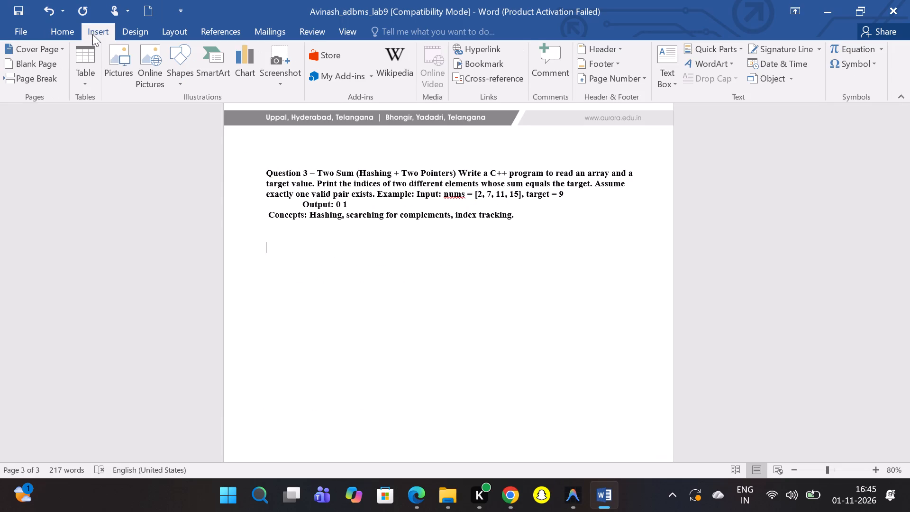
left_click(119, 64)
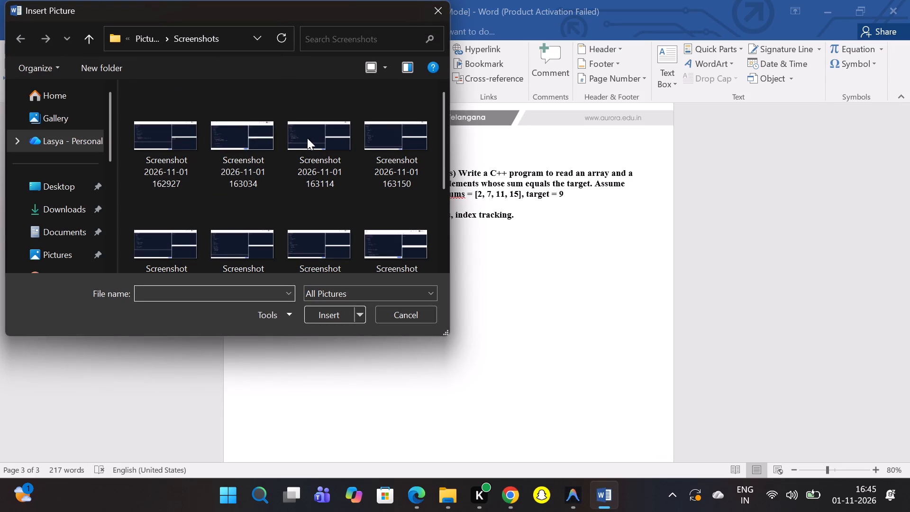
scroll(307, 138, "down", 4)
scroll(307, 138, "up", 2)
scroll(307, 138, "down", 1)
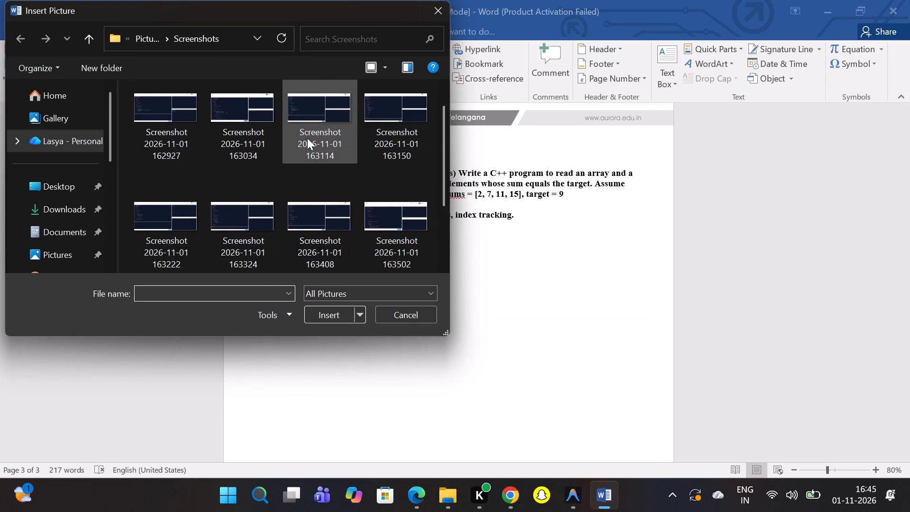
scroll(307, 138, "down", 1)
scroll(307, 138, "up", 3)
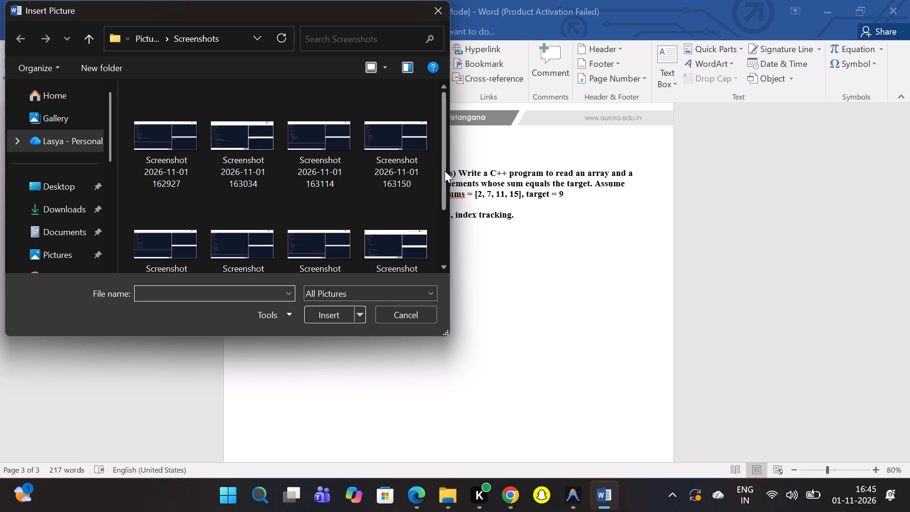
left_click_drag(445, 171, 434, 81)
left_click(314, 153)
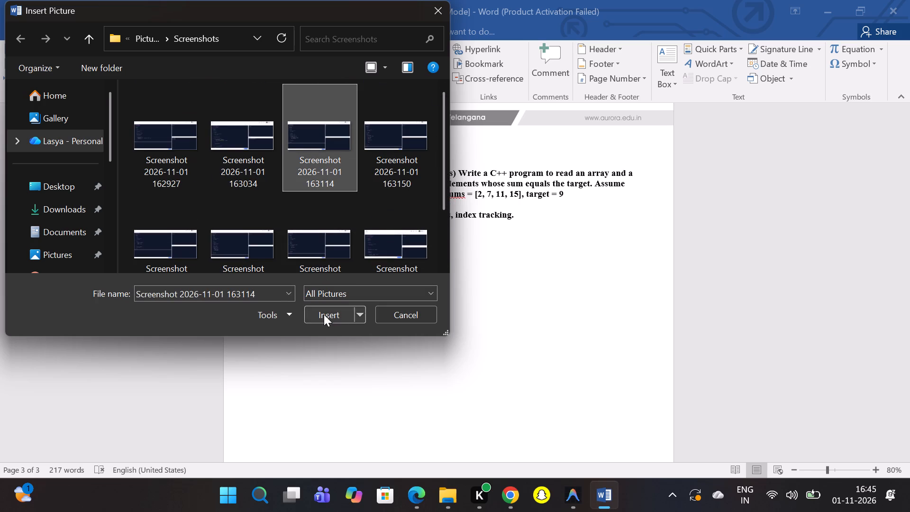
left_click(324, 316)
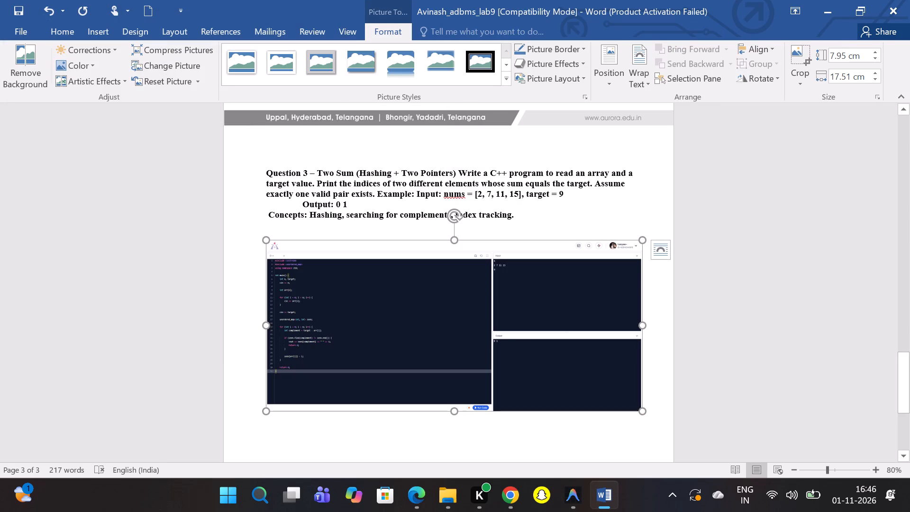
Add a line break after the Question 3 screenshot.
left_click(660, 362)
scroll(660, 362, "up", 4)
scroll(660, 362, "down", 1)
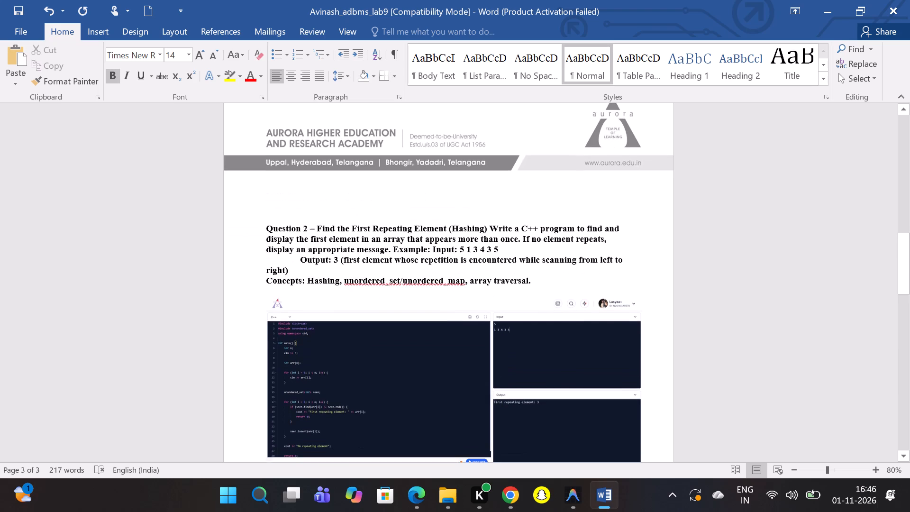
scroll(660, 362, "down", 1)
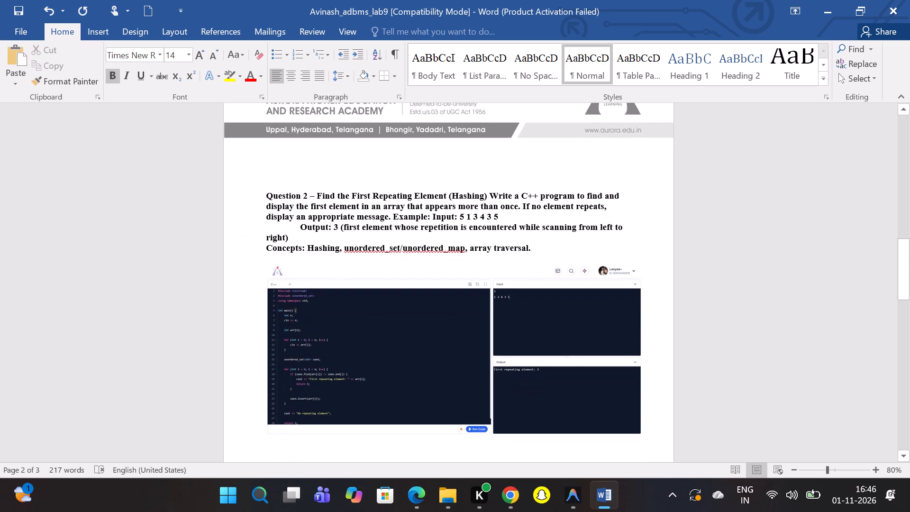
scroll(660, 362, "down", 3)
scroll(660, 362, "up", 1)
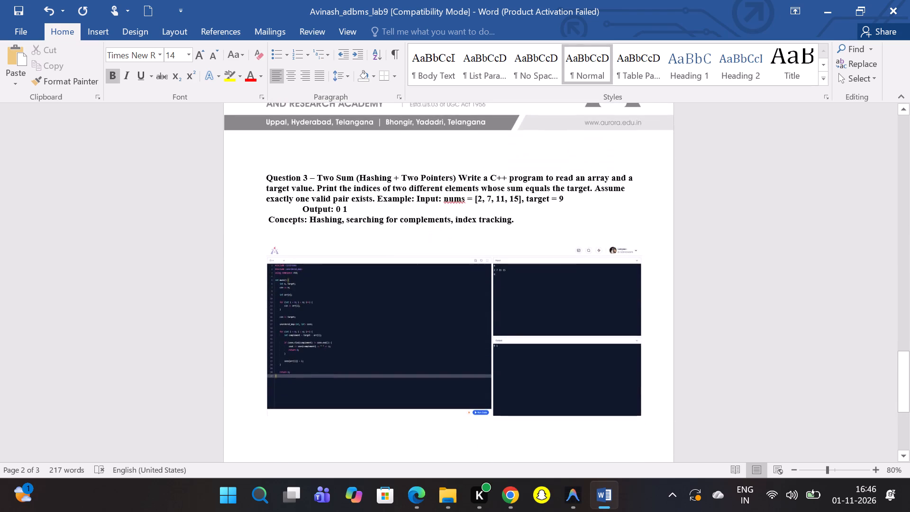
scroll(660, 362, "up", 1)
scroll(660, 362, "down", 6)
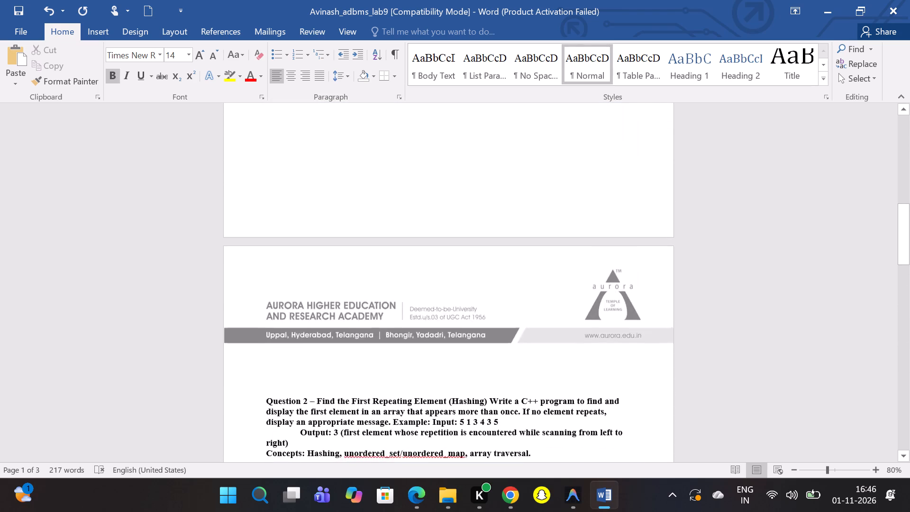
scroll(660, 362, "down", 3)
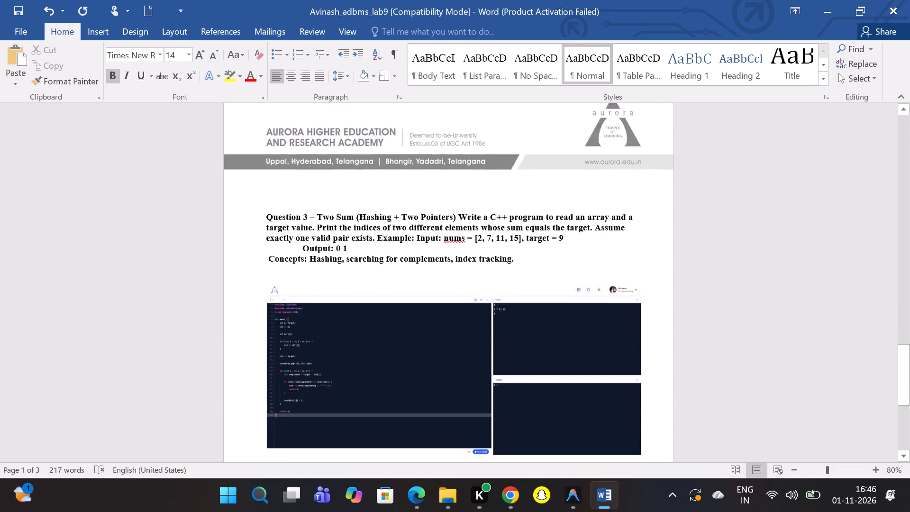
scroll(660, 362, "down", 2)
key("Return")
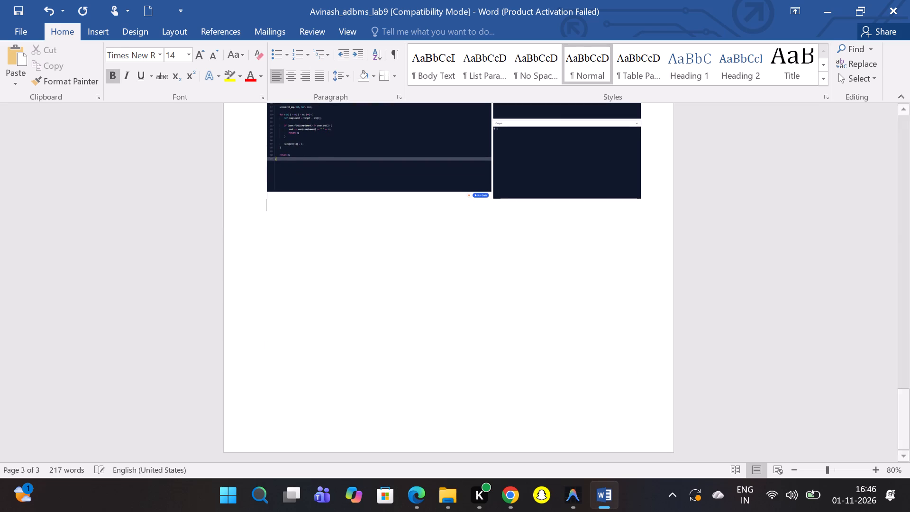
Delete the three blank lines above the Question 3 text at the top of page 3.
scroll(664, 208, "up", 4)
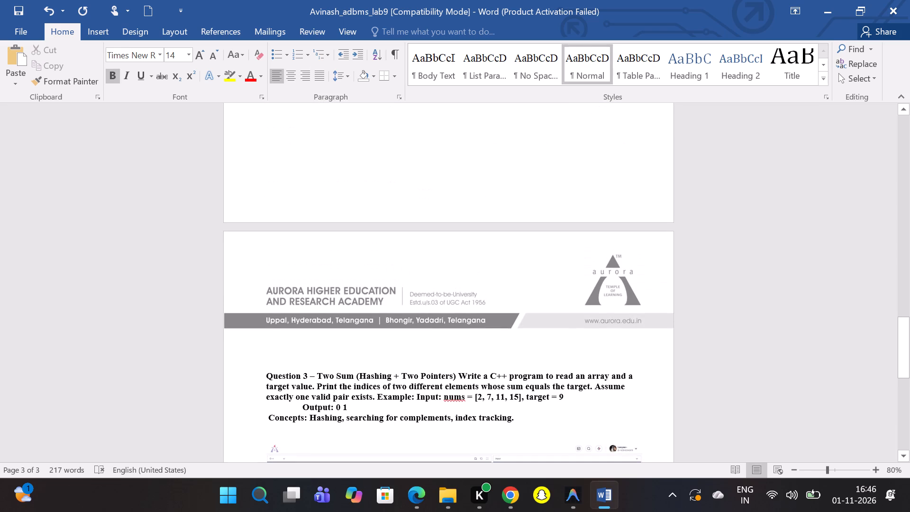
left_click(266, 370)
key("BackSpace")
key("BackSpace")
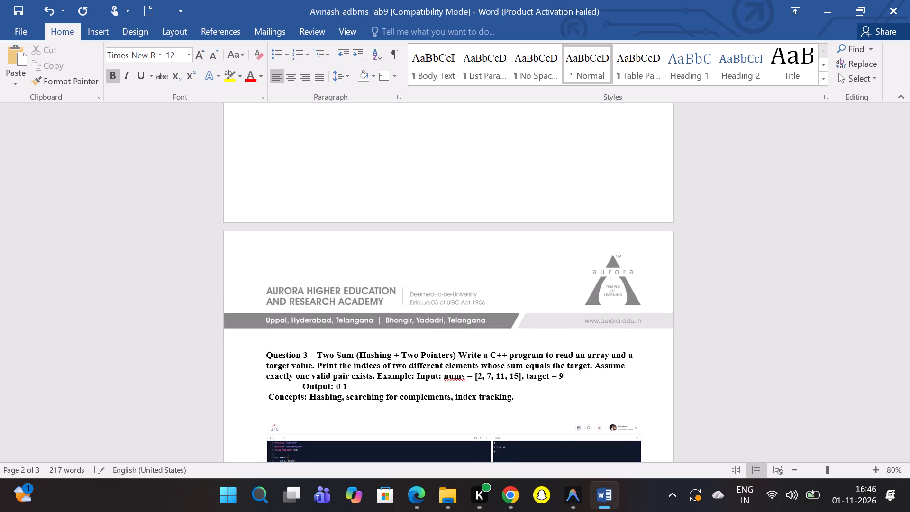
key("BackSpace")
Delete the two blank lines between Question 3's Concepts line and its screenshot.
scroll(266, 370, "down", 1)
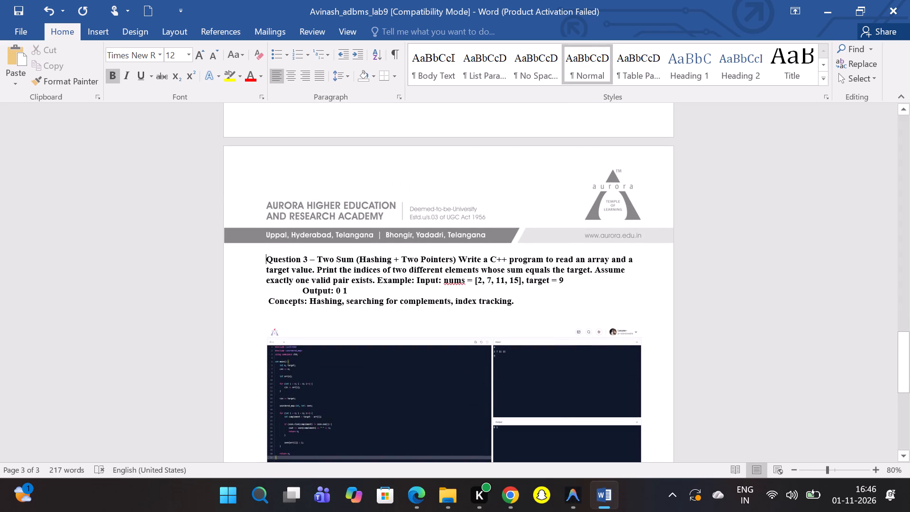
left_click(263, 321)
key("BackSpace")
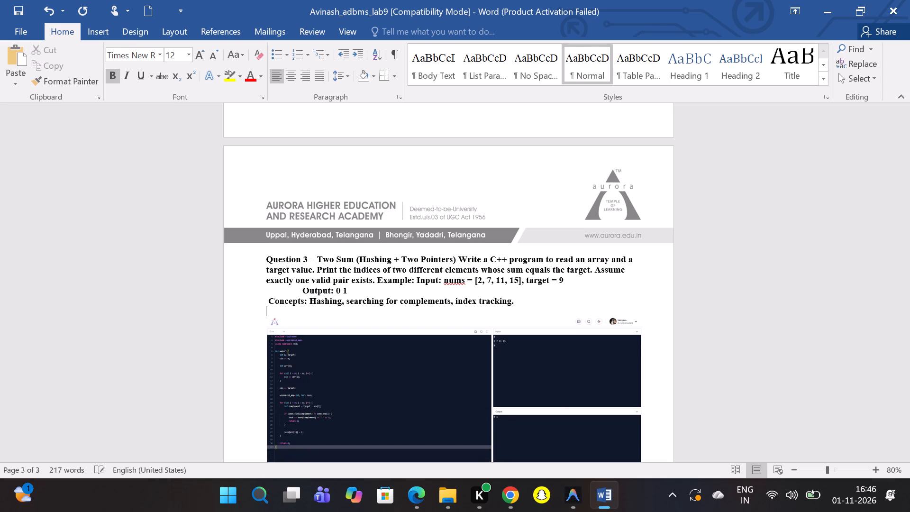
key("BackSpace")
Delete the extra blank lines below the Question 3 screenshot and start the line there with a space.
scroll(263, 321, "down", 3)
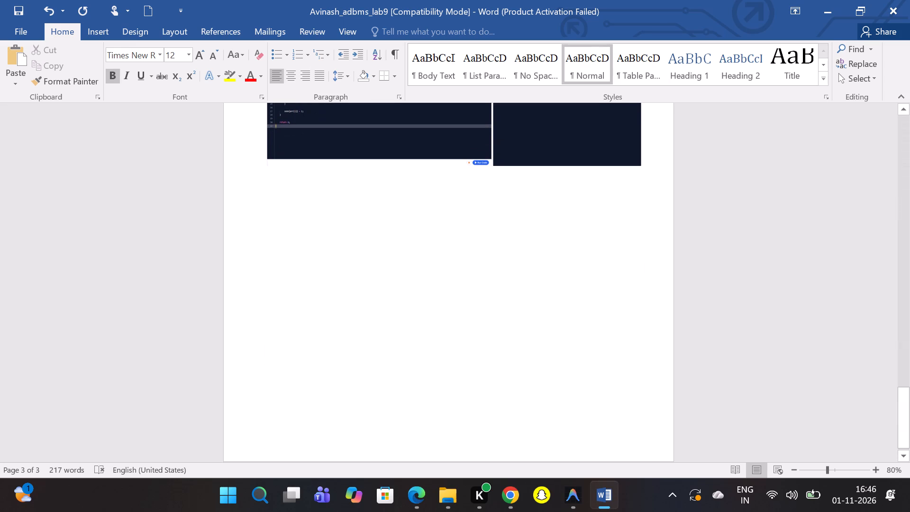
left_click(286, 197)
key("BackSpace")
key("BackSpace")
key("BackSpace")
key("space")
Copy the full Question 4 text, heading through Concepts, from the PDF in Chrome and paste it into Word below Question 3's screenshot.
left_click(518, 511)
scroll(434, 316, "down", 2)
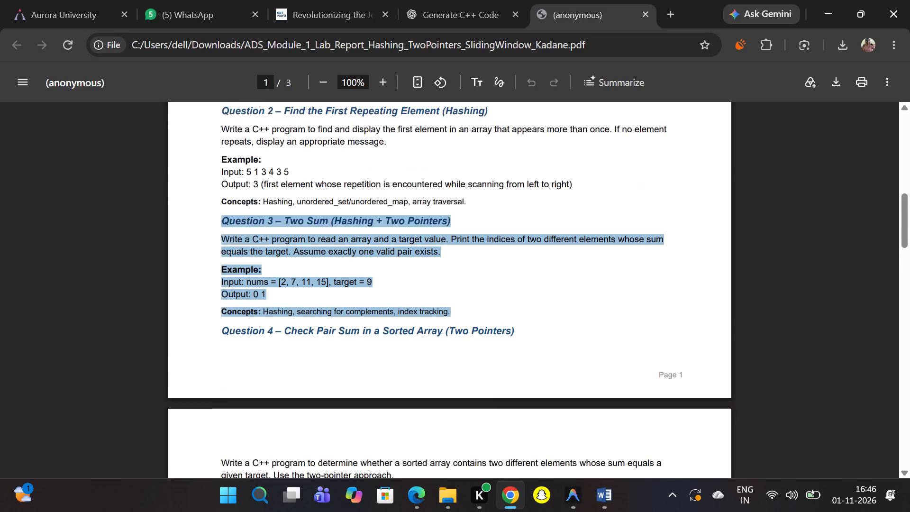
scroll(434, 316, "down", 1)
left_click_drag(217, 206, 380, 359)
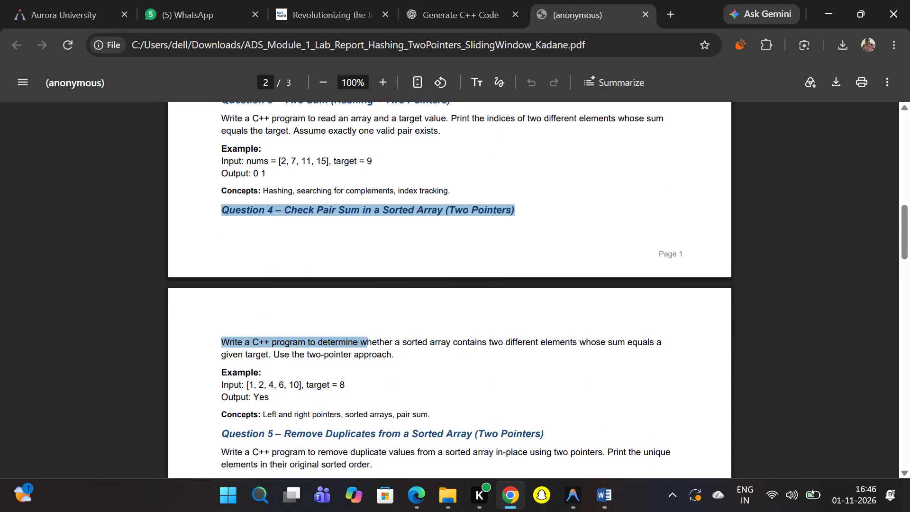
left_click_drag(380, 359, 437, 409)
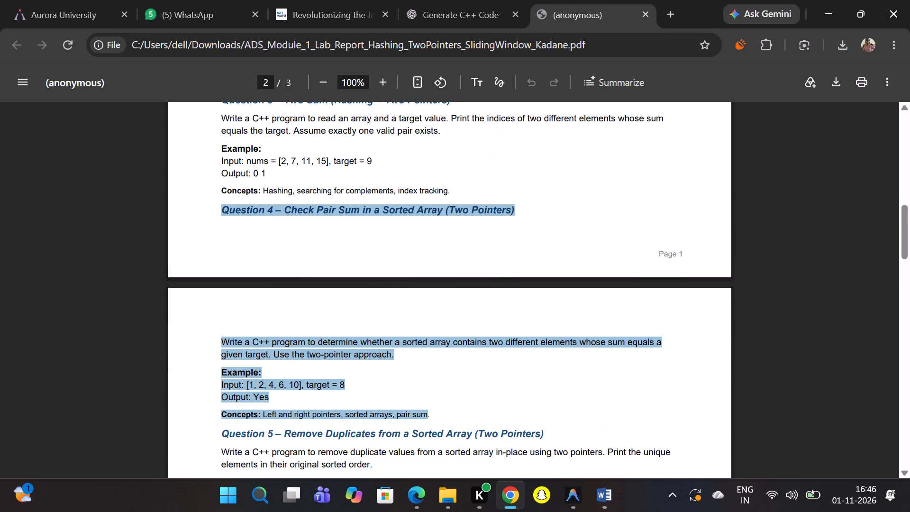
left_click_drag(437, 409, 440, 412)
key("ctrl+c")
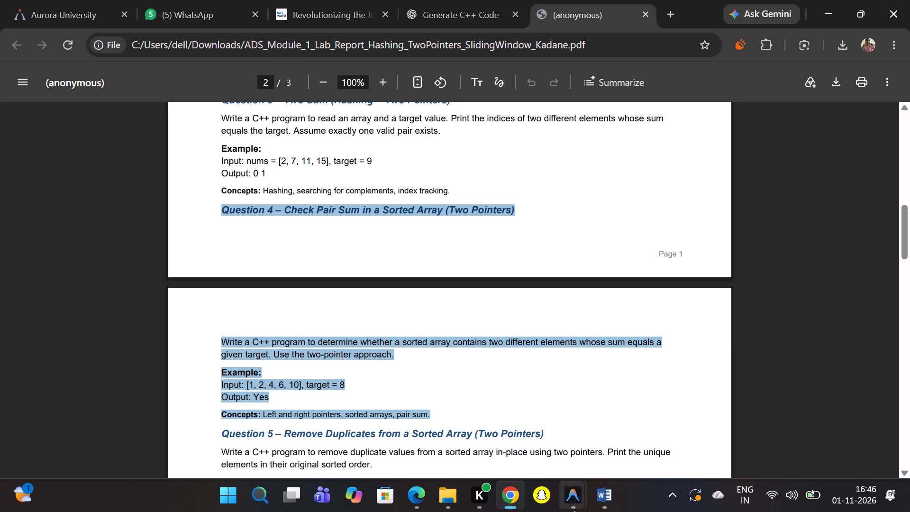
left_click(606, 505)
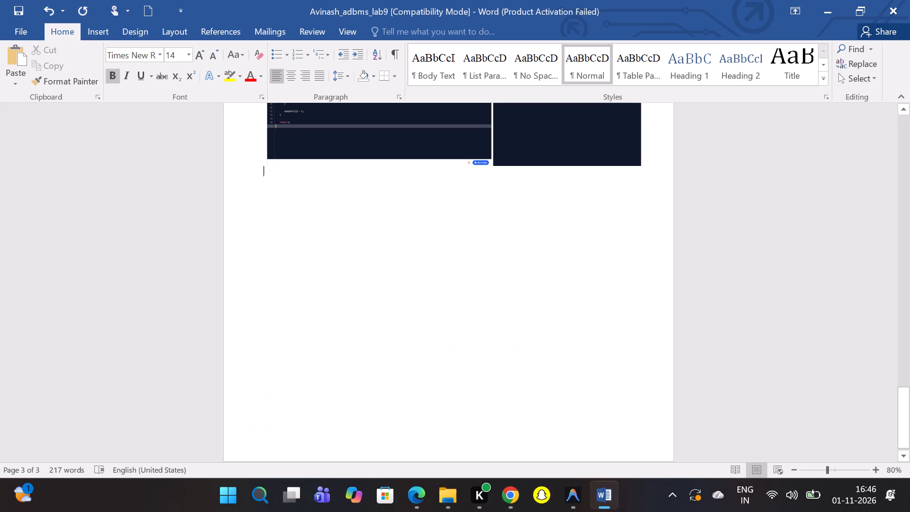
key("ctrl+v")
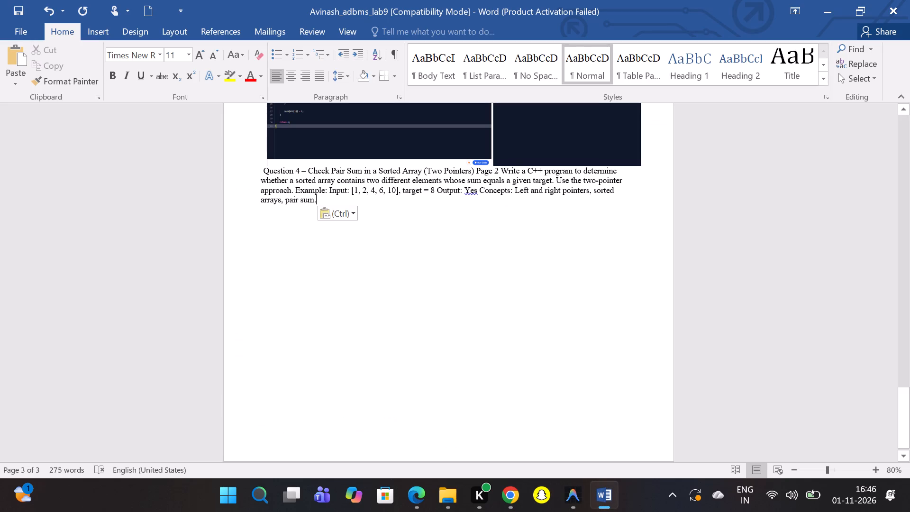
Put Question 4's Example, Output and Concepts parts on separate lines, indenting the Output line with 16 spaces.
left_click(295, 188)
key("Return")
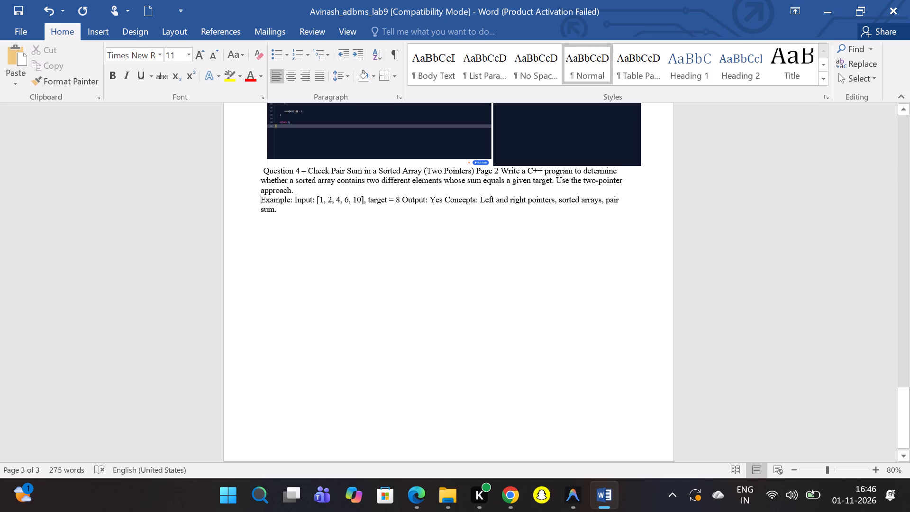
left_click(402, 198)
key("Return")
key("space")
key("space")
key("space")
key("space")
key("space")
key("space")
key("space")
key("space")
key("space")
key("space")
key("space")
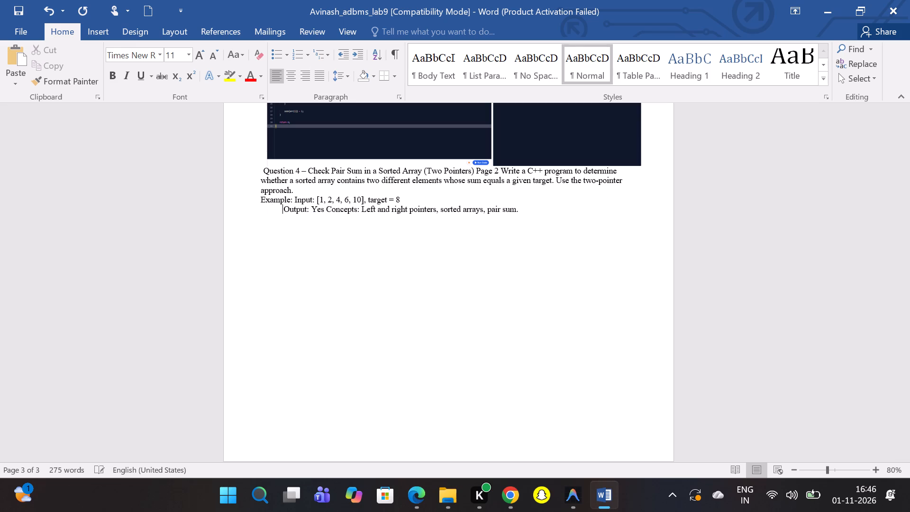
key("space")
key("space")
key("space")
key("space")
key("space")
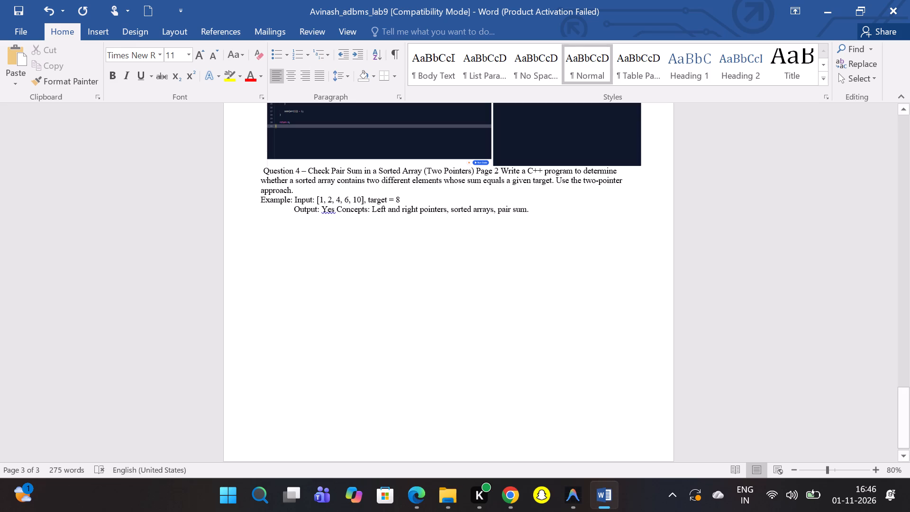
left_click(337, 209)
key("Return")
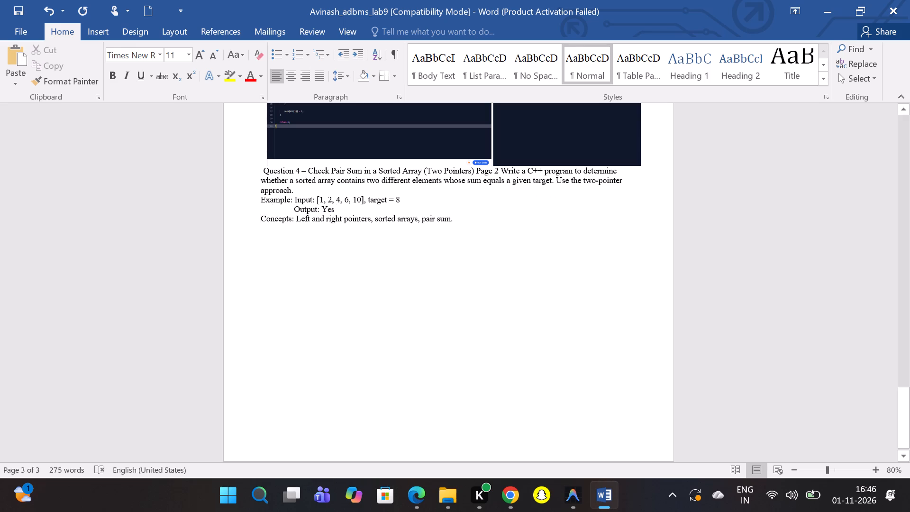
Make the whole Question 4 text bold and set its font size to 12.
left_click_drag(462, 219, 267, 170)
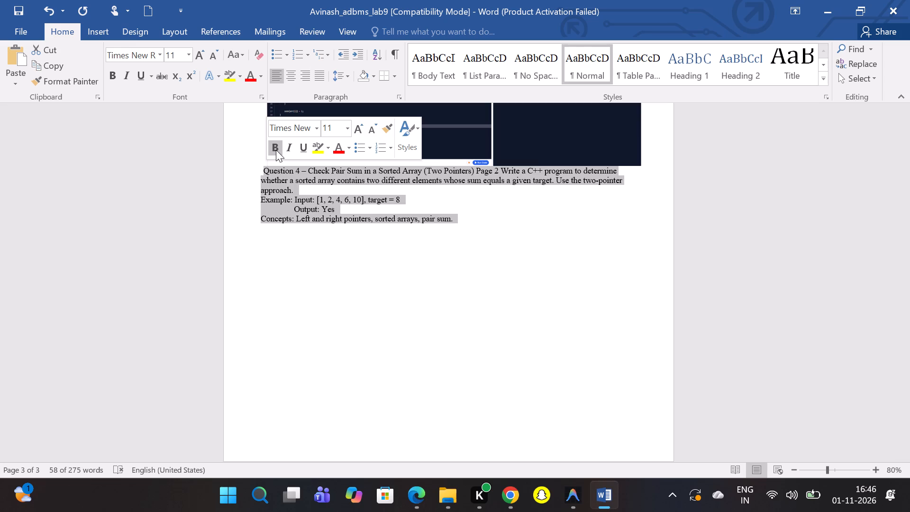
left_click(276, 150)
left_click(362, 129)
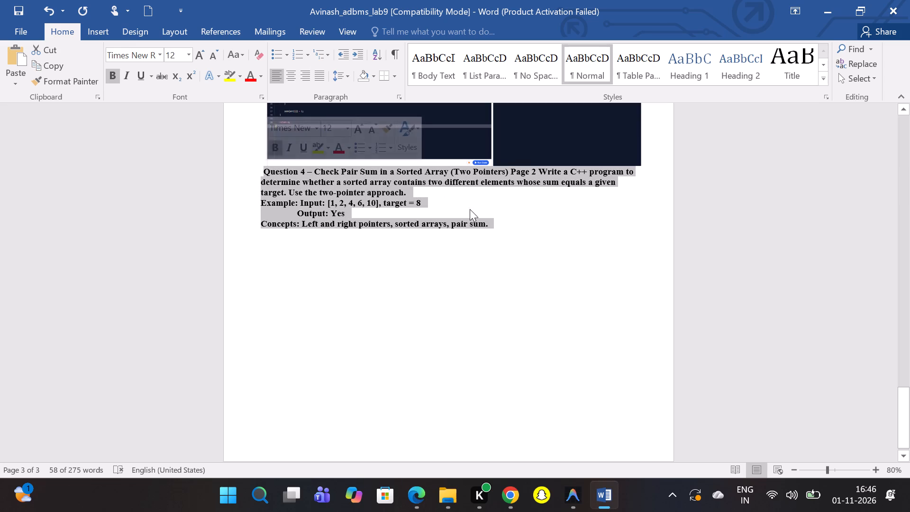
left_click(500, 224)
key("Return")
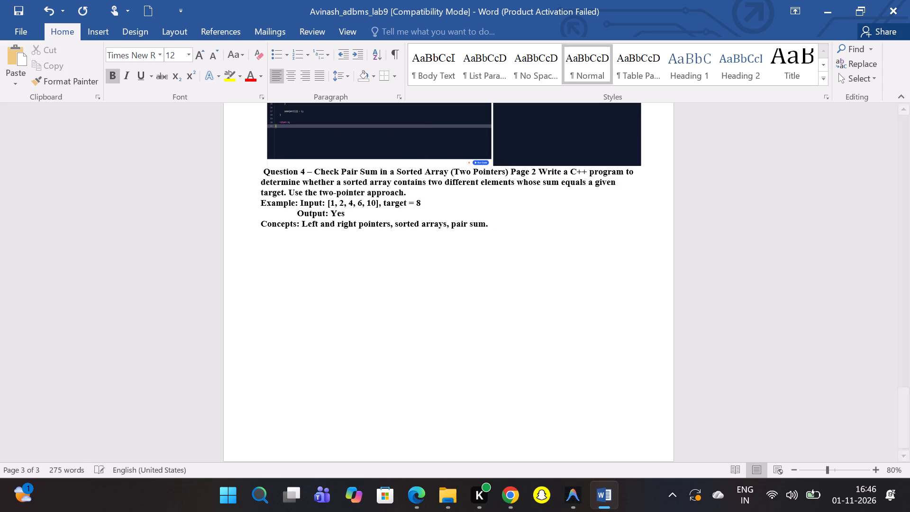
left_click(90, 35)
left_click(121, 50)
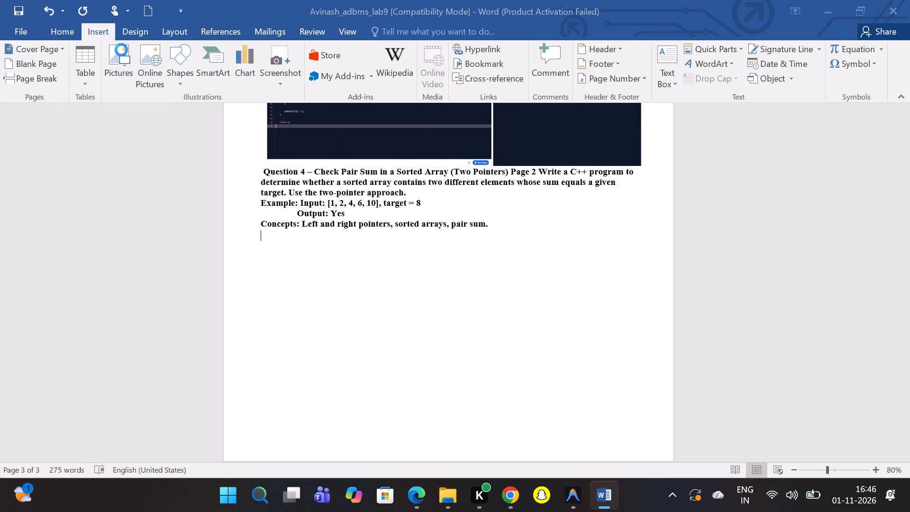
left_click(394, 133)
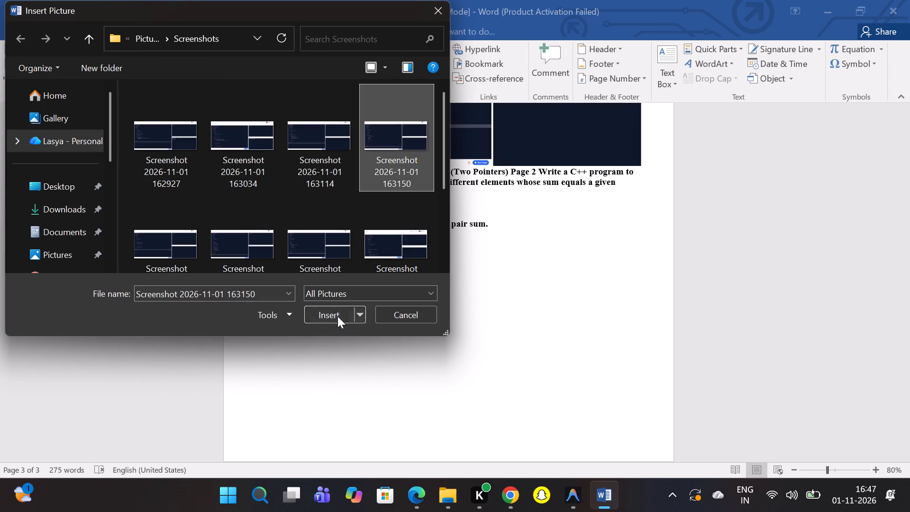
left_click(338, 314)
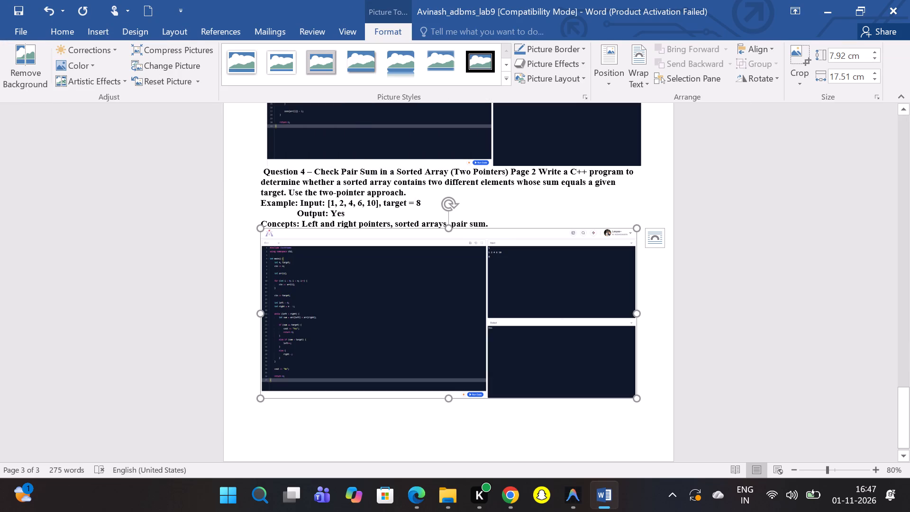
Add two blank lines between Question 4's Concepts line and its screenshot.
left_click(658, 374)
left_click(493, 219)
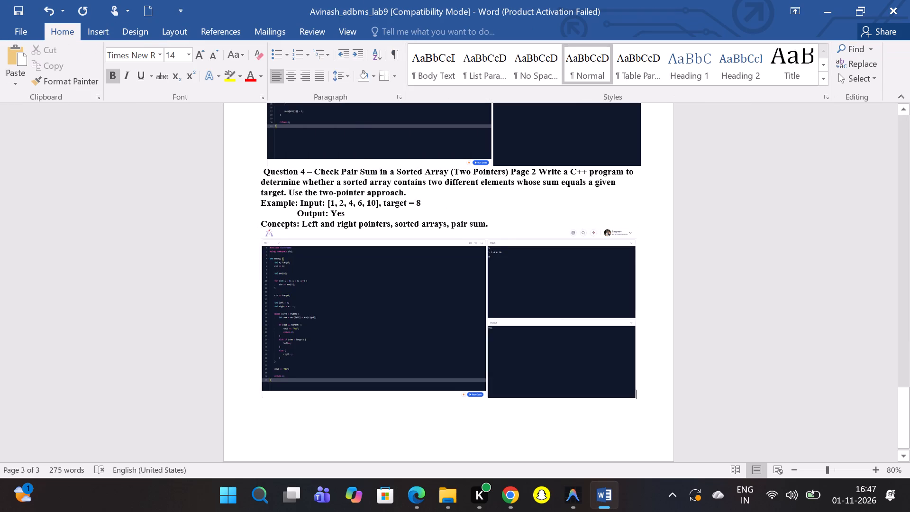
key("Return")
key("Return")
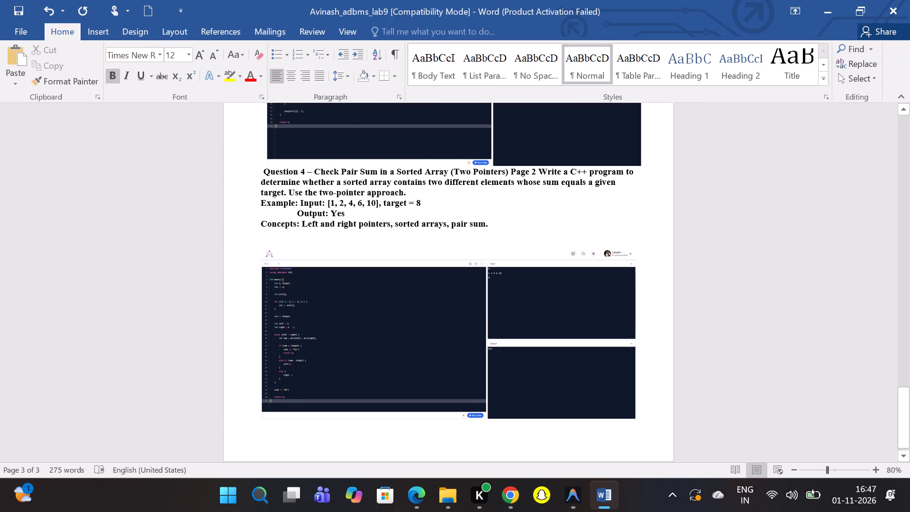
Add a line break after the Question 3 screenshot, above the Question 4 text.
left_click(655, 162)
key("Return")
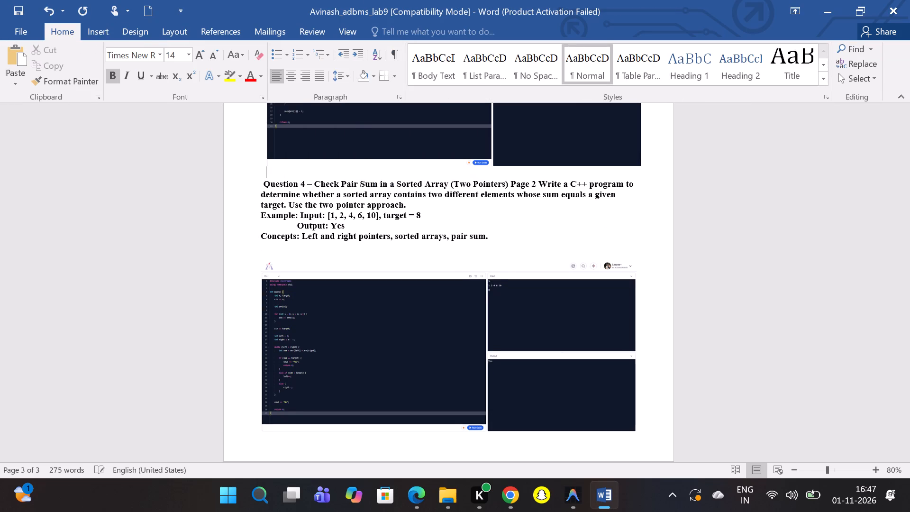
Reduce the blank space above the Question 2 text at the top of page 2 to two blank lines.
scroll(655, 162, "down", 4)
scroll(760, 188, "up", 4)
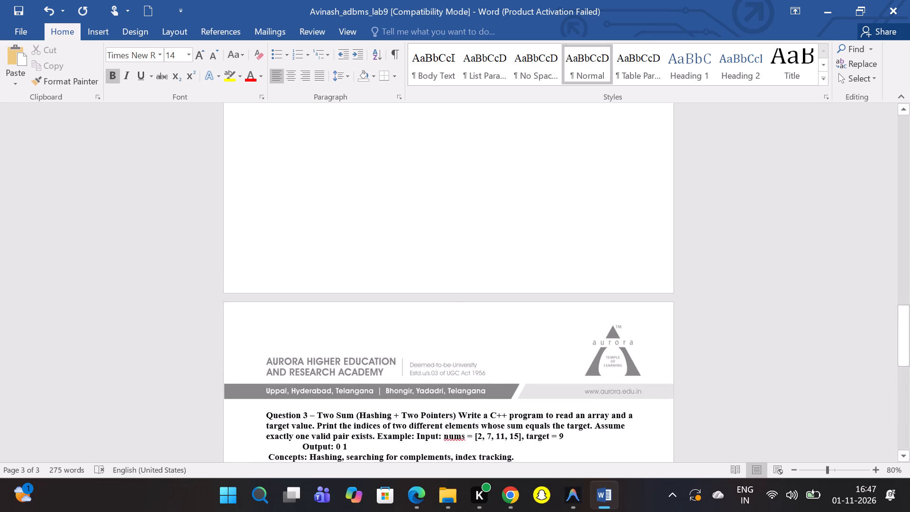
scroll(760, 188, "up", 2)
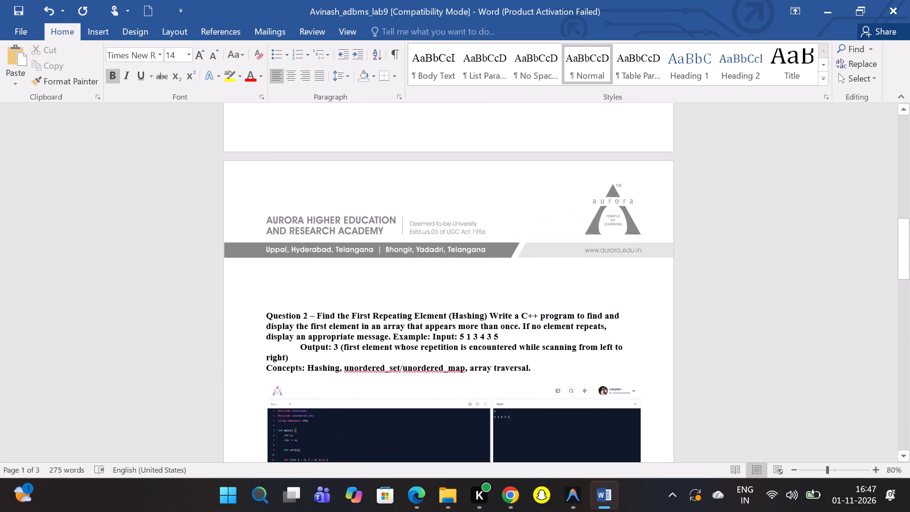
left_click(265, 313)
key("BackSpace")
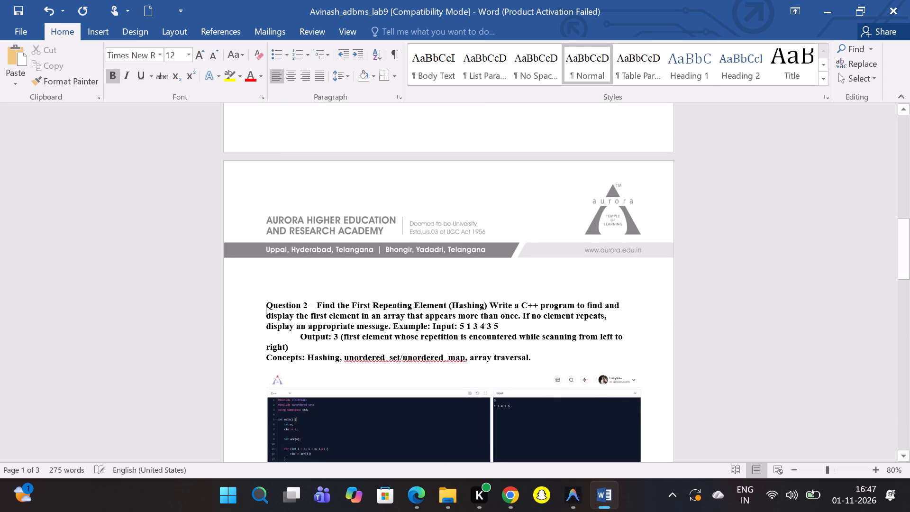
key("BackSpace")
key("BackSpace")
key("BackSpace")
key("BackSpace")
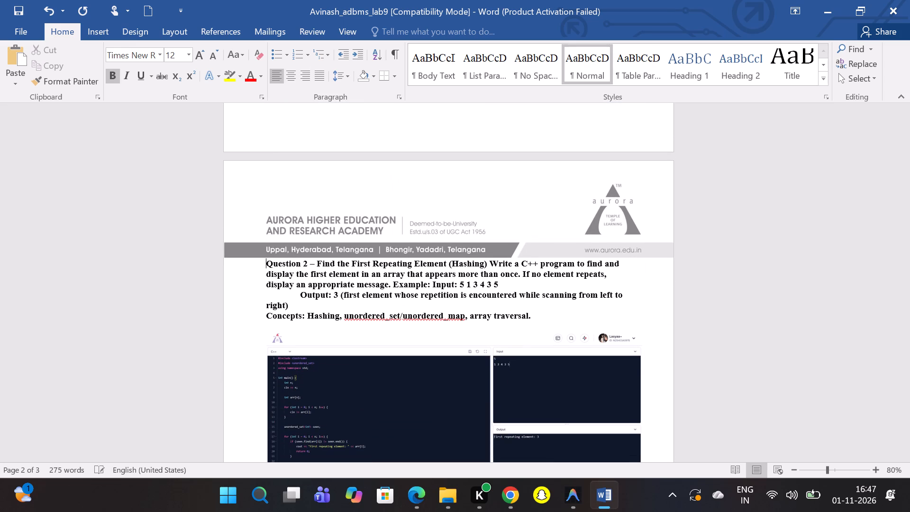
key("Return")
key("Return")
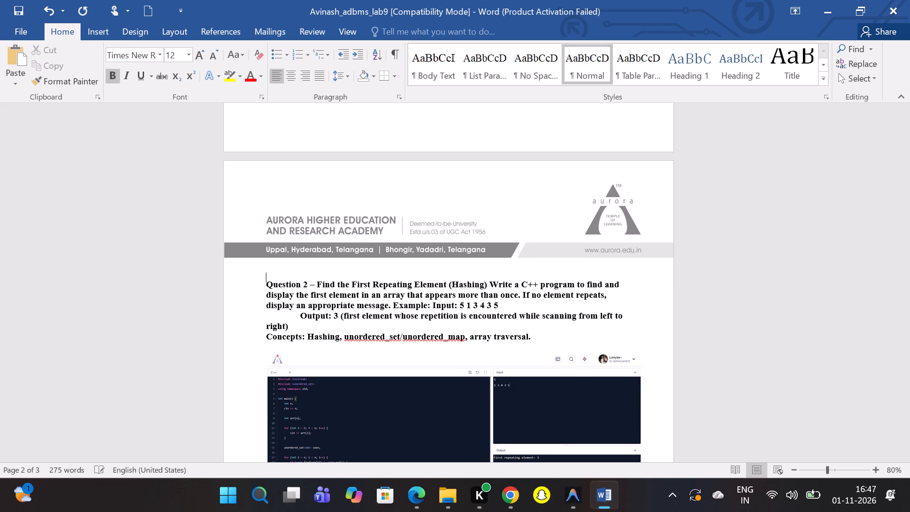
Delete the blank lines above the Question 3 text to bring it up close below the Question 2 screenshot on page 2.
scroll(265, 313, "down", 6)
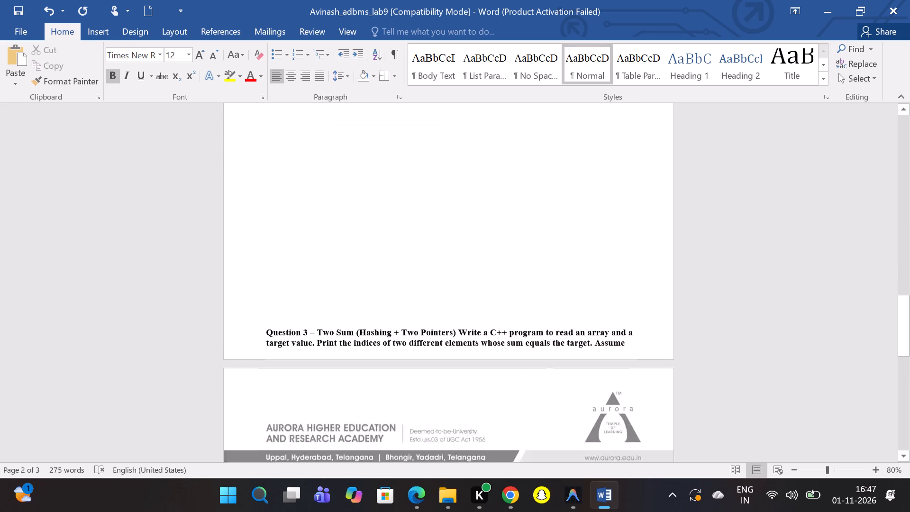
scroll(265, 313, "down", 1)
left_click(264, 226)
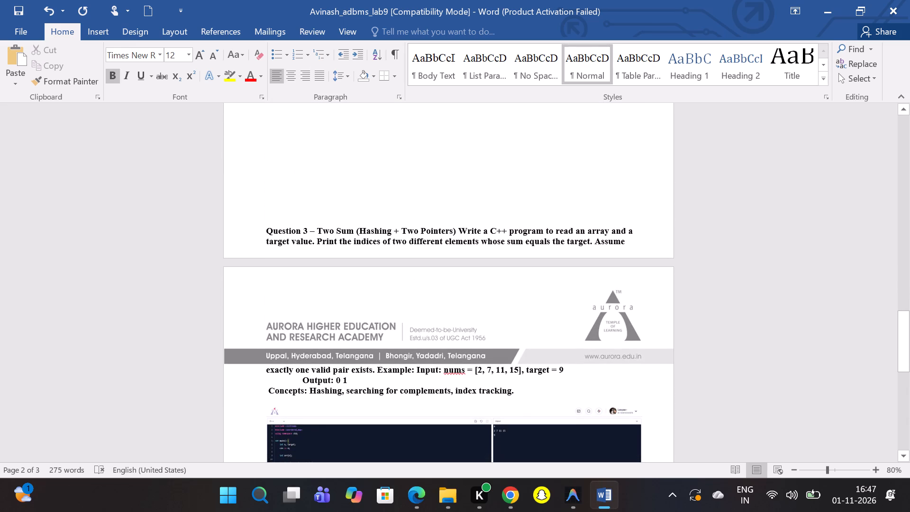
key("BackSpace")
key("BackSpace")
key("BackSpace")
key("BackSpace")
key("BackSpace")
key("BackSpace")
key("BackSpace")
scroll(264, 226, "up", 3)
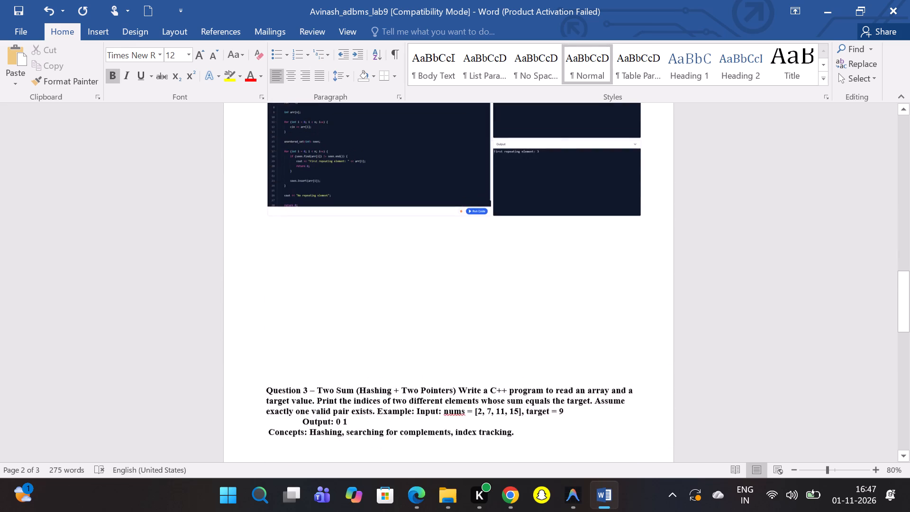
key("BackSpace")
key("BackSpace")
key("BackSpace")
key("BackSpace")
key("BackSpace")
key("BackSpace")
key("BackSpace")
key("BackSpace")
key("BackSpace")
key("BackSpace")
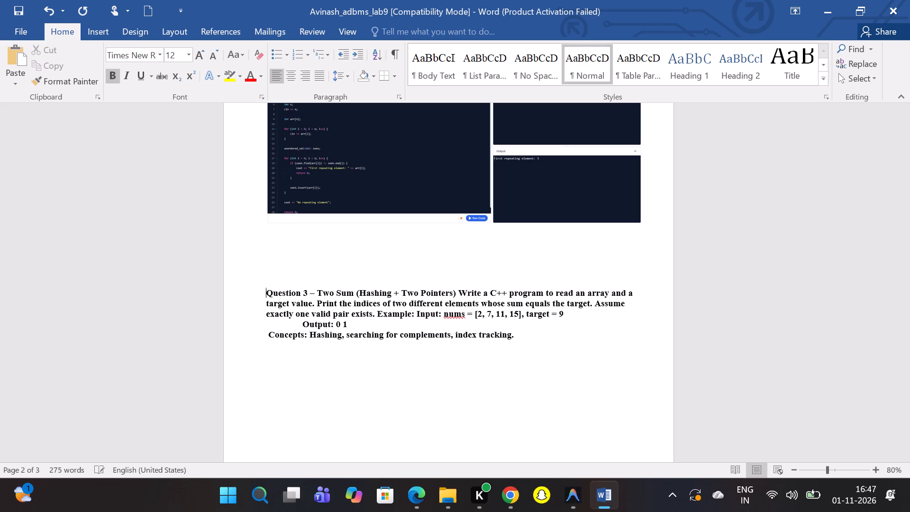
key("BackSpace")
key("BackSpace")
key("BackSpace")
key("BackSpace")
key("BackSpace")
Add a line break after the Question 4 screenshot on page 3.
scroll(264, 226, "down", 2)
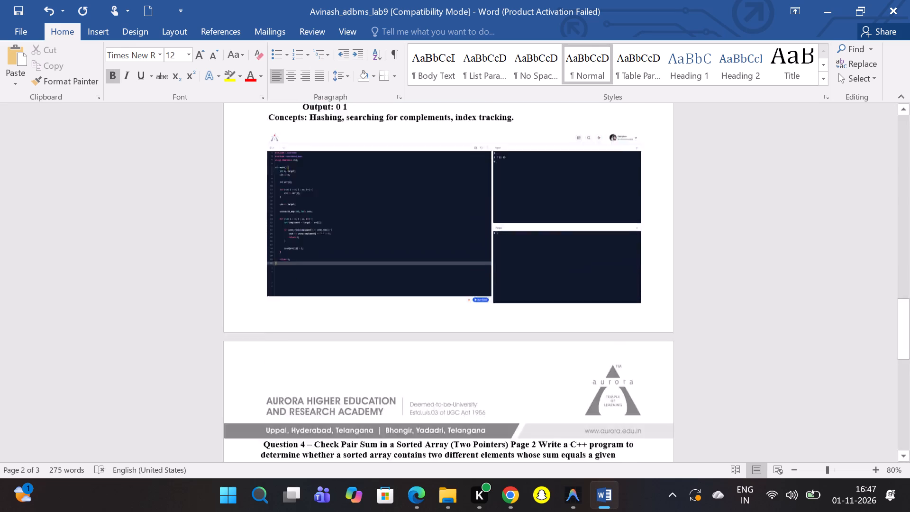
scroll(264, 226, "down", 4)
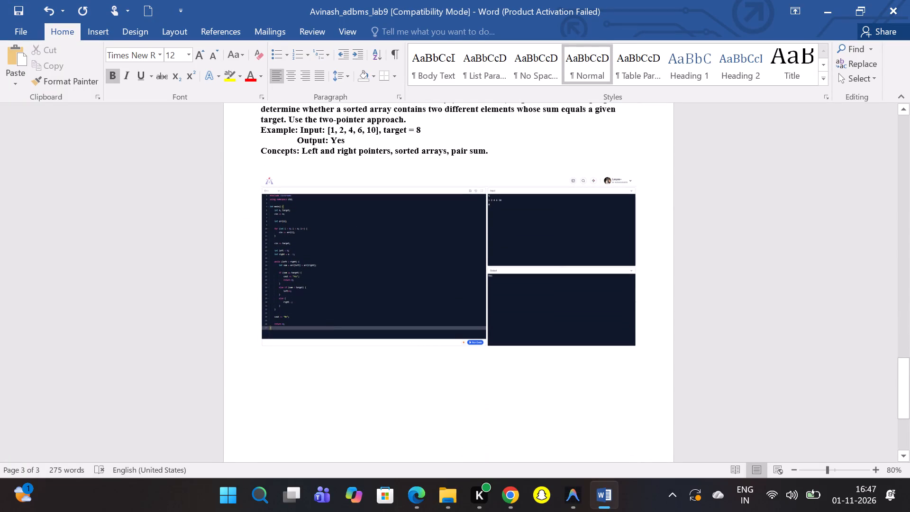
left_click(650, 338)
key("Return")
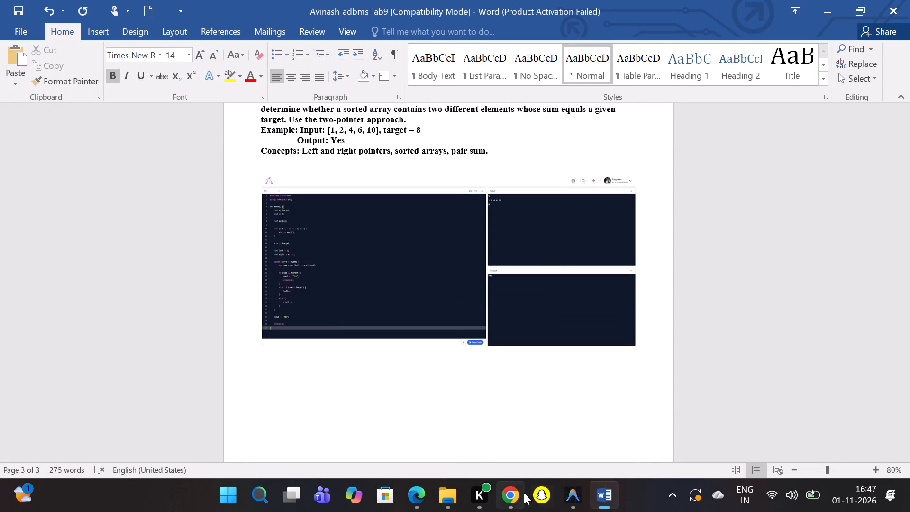
Copy the full Question 5 text from the PDF in Chrome into the Word report below the Question 4 screenshot, separated by a blank line.
left_click(524, 493)
scroll(449, 321, "down", 3)
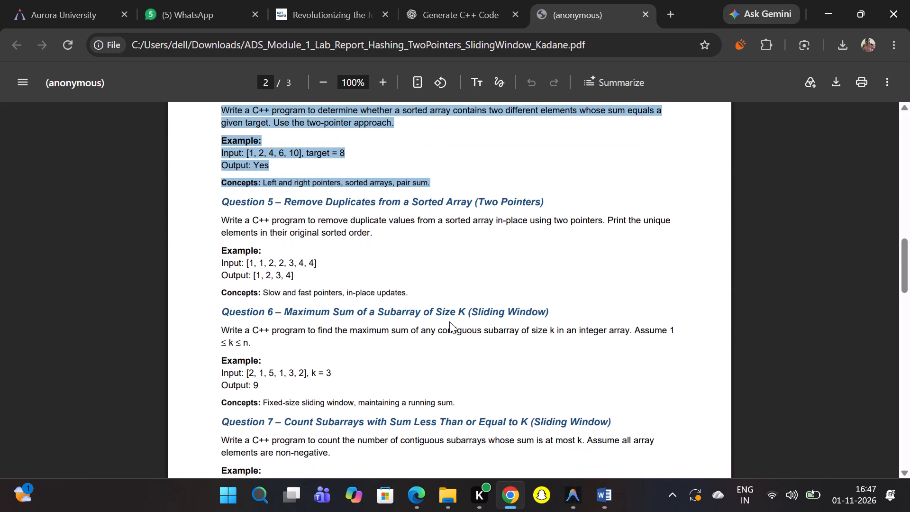
left_click_drag(412, 293, 229, 198)
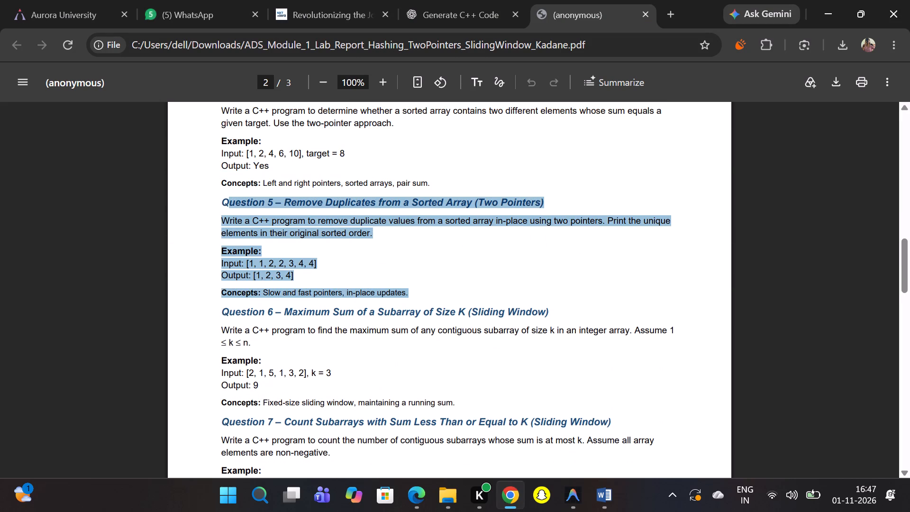
left_click_drag(229, 198, 218, 196)
key("ctrl+c")
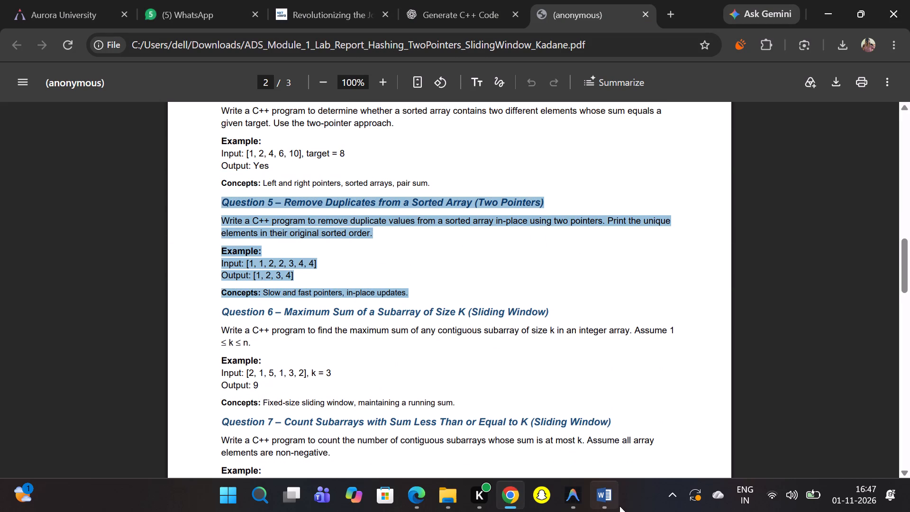
left_click(619, 506)
key("ctrl+v")
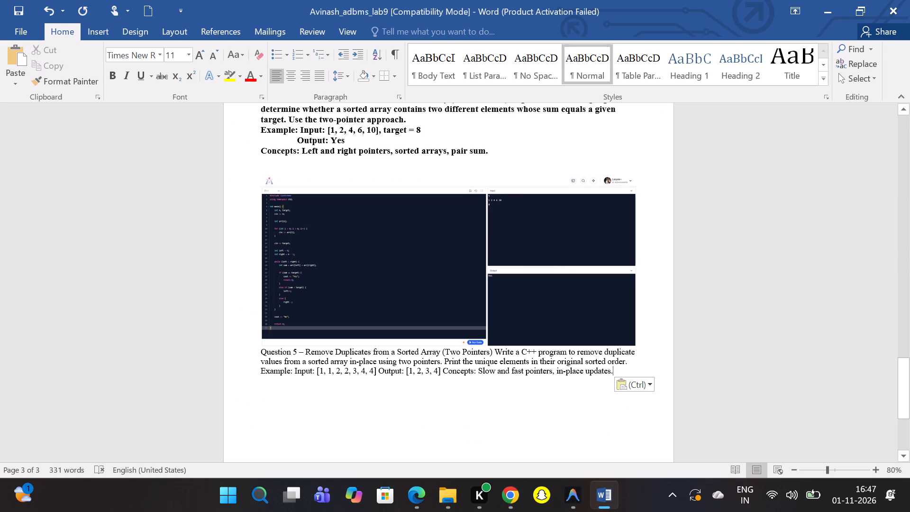
left_click(641, 345)
key("Return")
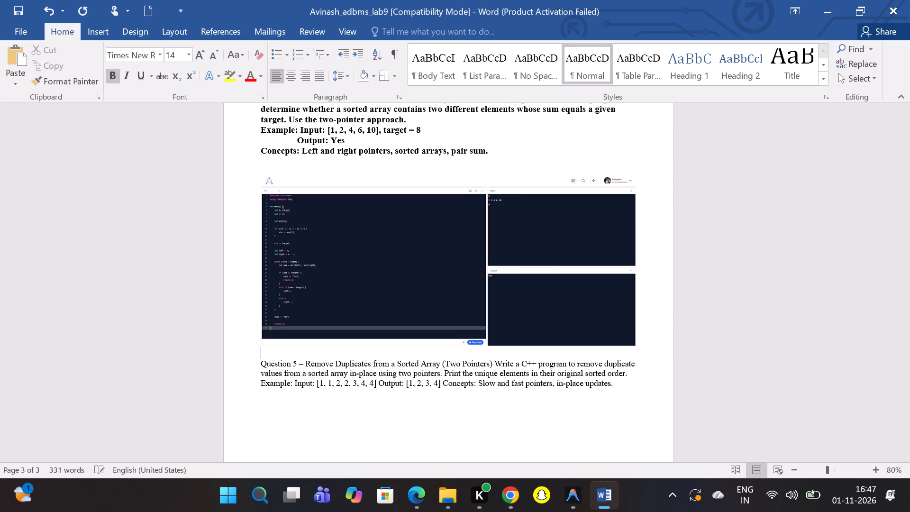
Put Question 5's Output on its own line, indented with spaces to align under Input, and start Concepts on a new line.
scroll(641, 345, "down", 1)
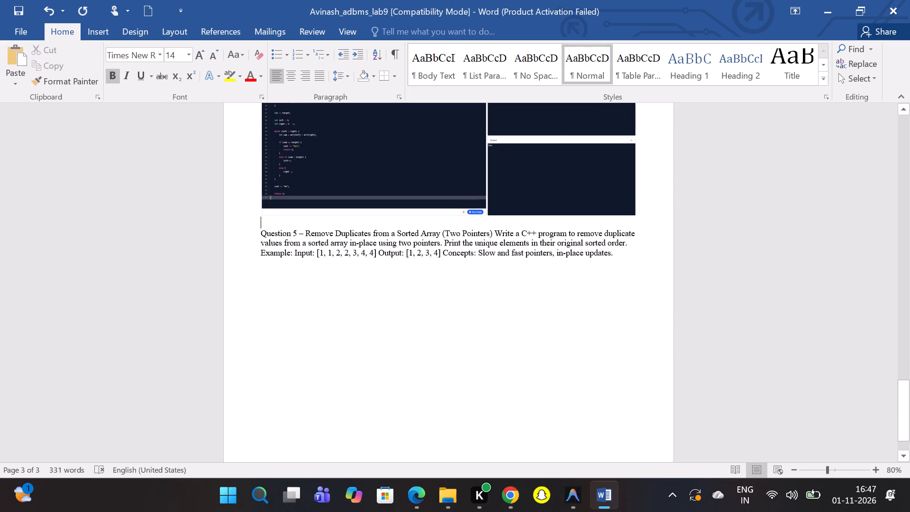
left_click(377, 251)
key("Return")
key("space")
key("space")
key("space")
key("space")
key("space")
key("space")
key("space")
key("space")
key("space")
key("space")
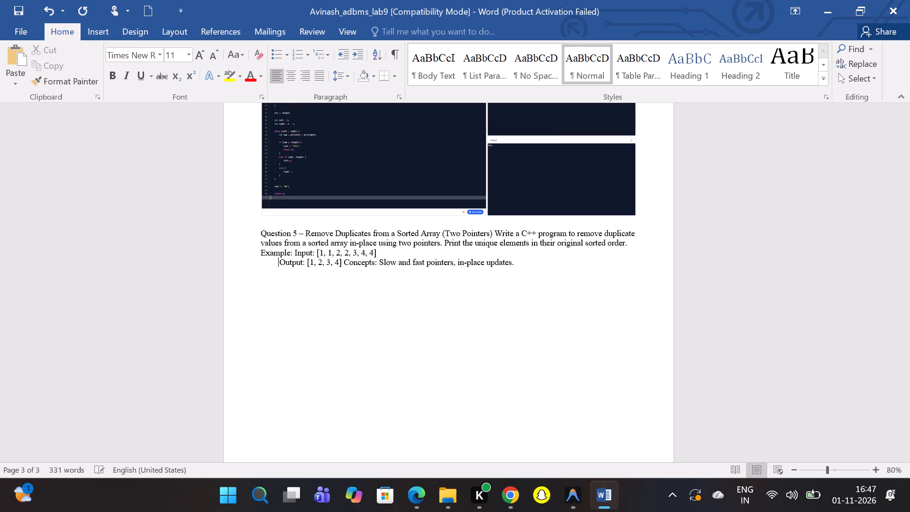
key("space")
key("space")
key("space")
key("space")
key("space")
key("space")
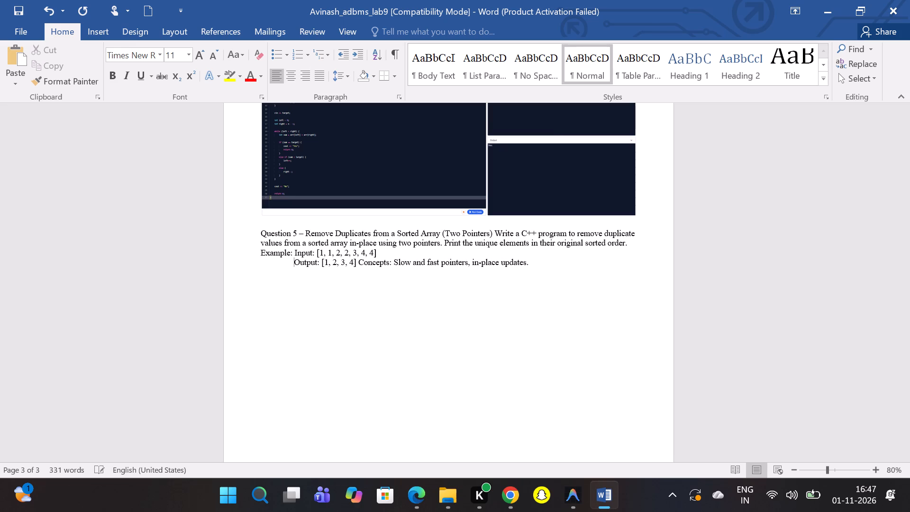
left_click(359, 258)
key("Return")
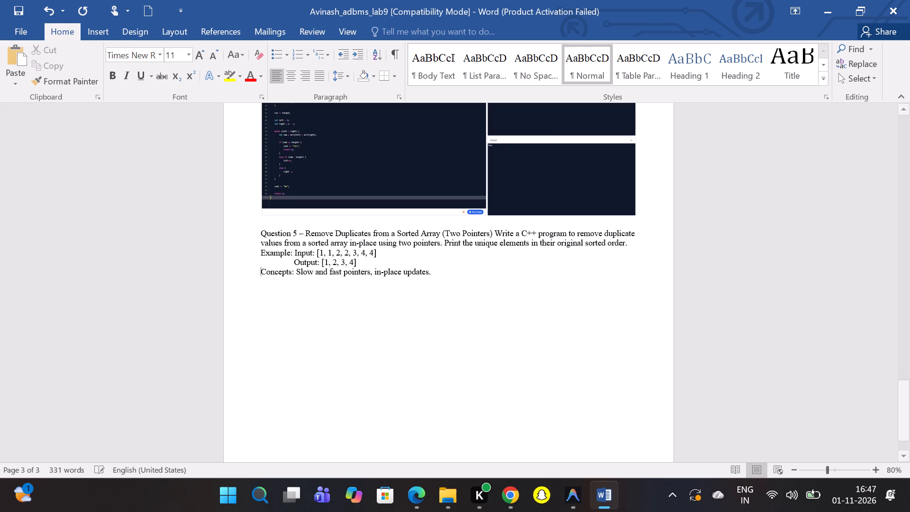
Make the whole Question 5 text bold and set its font size to 12.
left_click_drag(451, 269, 264, 229)
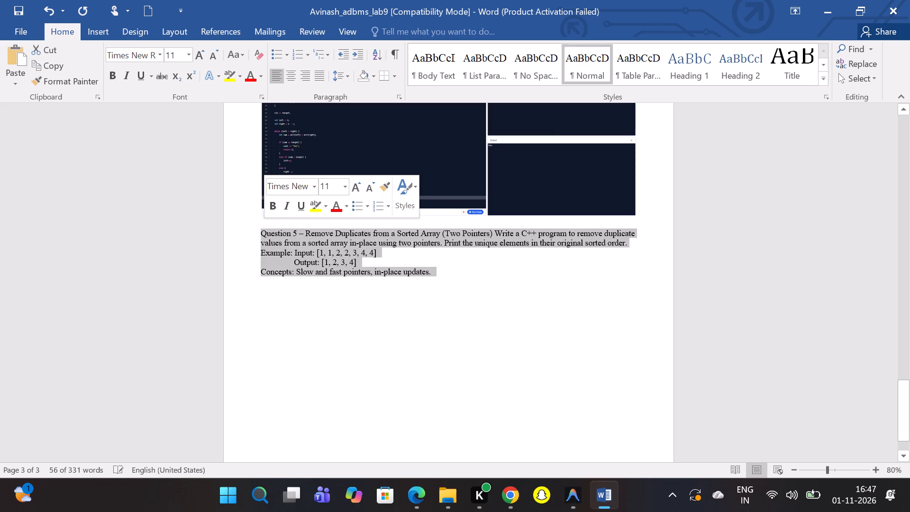
left_click(272, 206)
left_click(359, 186)
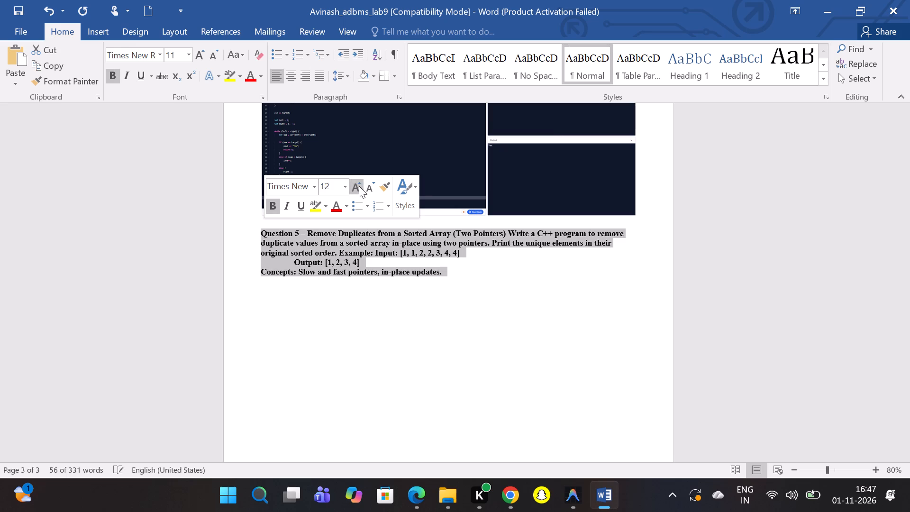
left_click(467, 280)
key("Return")
key("Return")
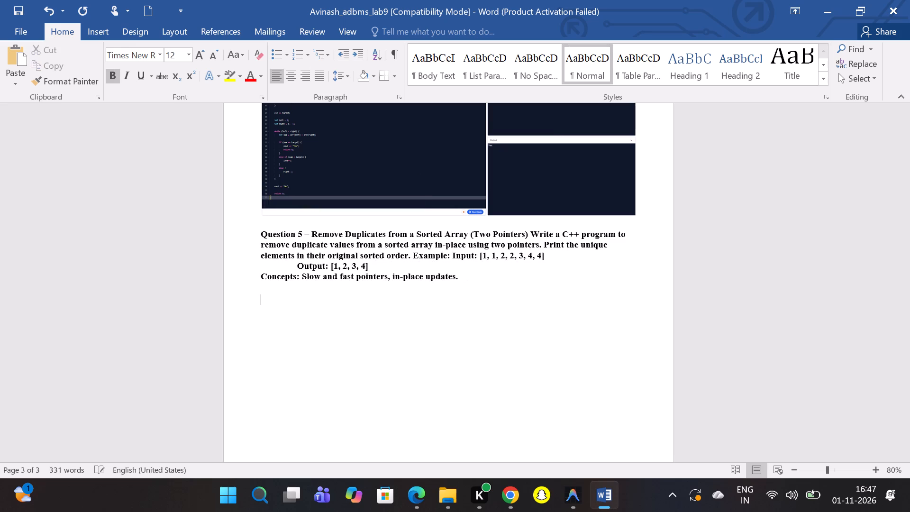
scroll(467, 280, "down", 1)
left_click(102, 30)
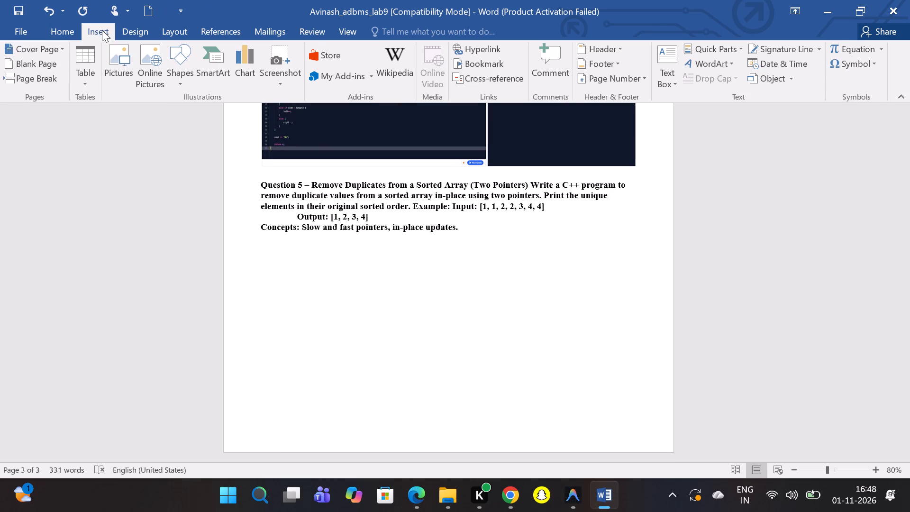
left_click(126, 43)
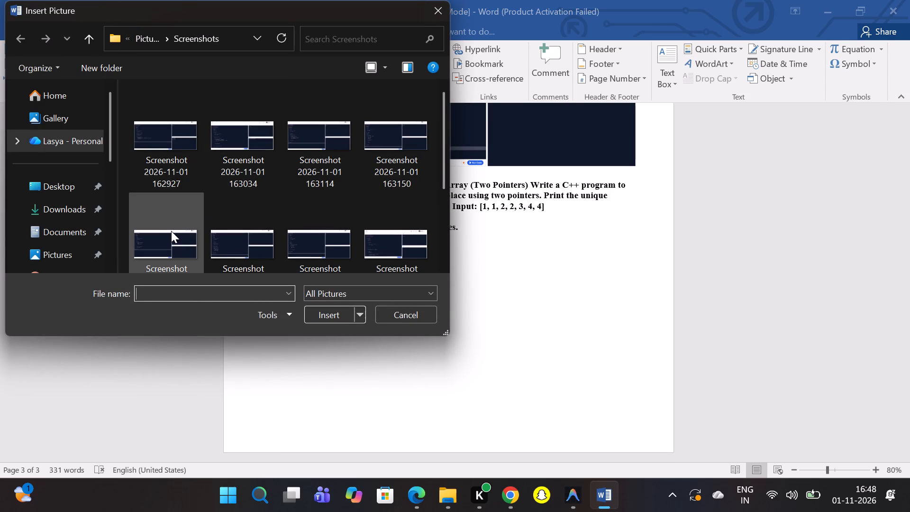
left_click(171, 231)
left_click(319, 314)
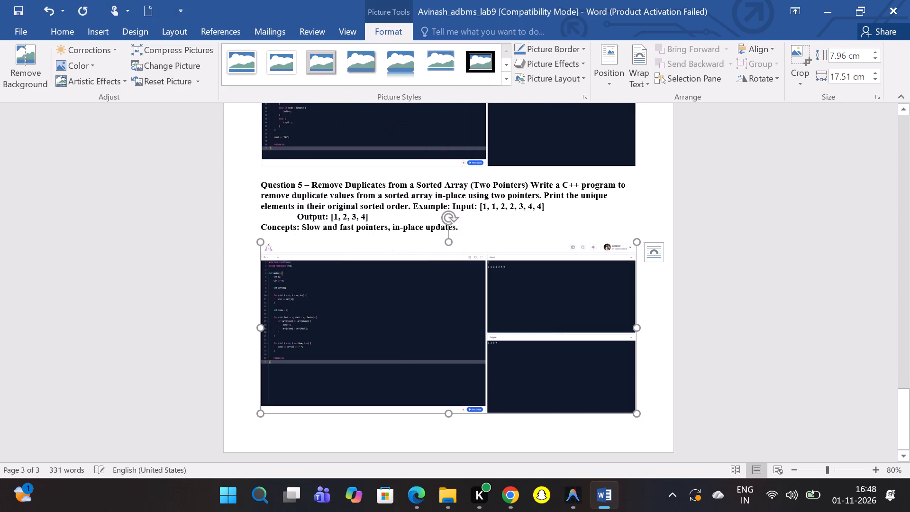
Add blank lines after the Question 5 screenshot to continue on page 4, leaving one blank line below the letterhead.
left_click(660, 400)
key("Return")
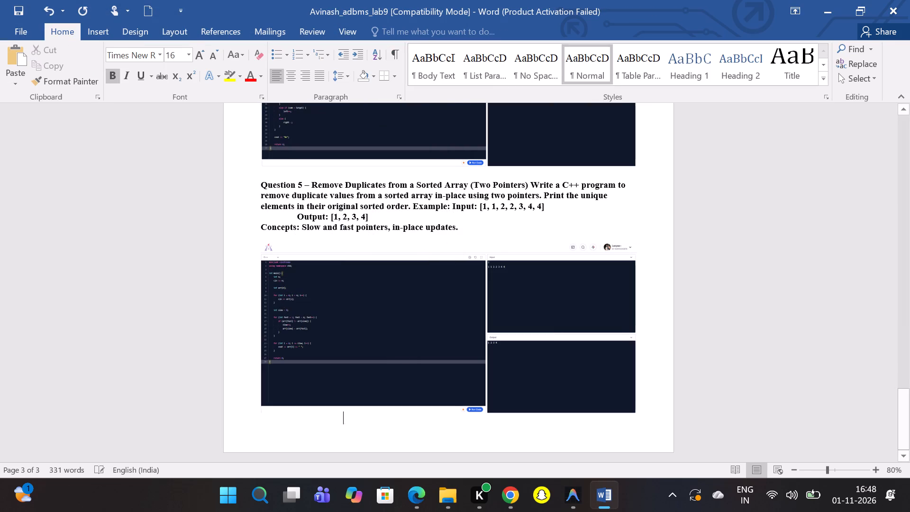
key("Return")
scroll(660, 400, "down", 2)
key("Return")
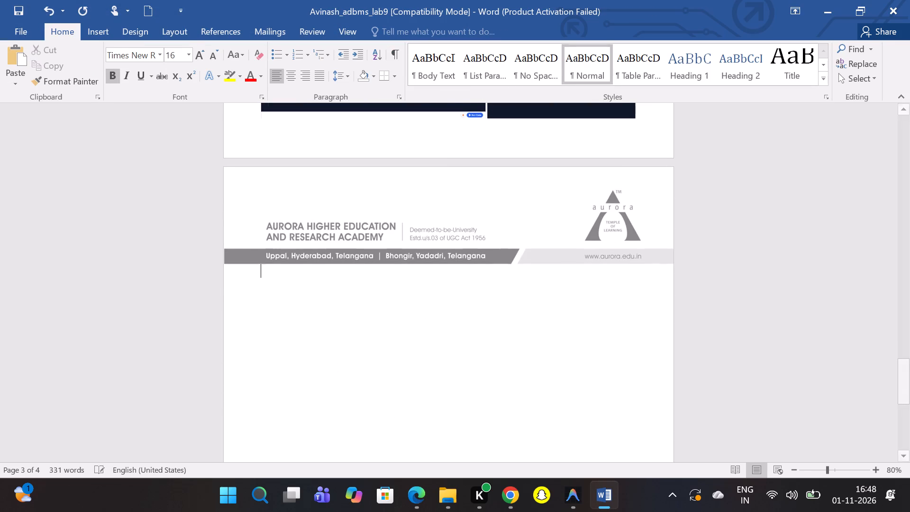
key("Return")
Copy the full Question 6 text from the PDF in Chrome into the Word report at the top of page 4.
left_click(516, 510)
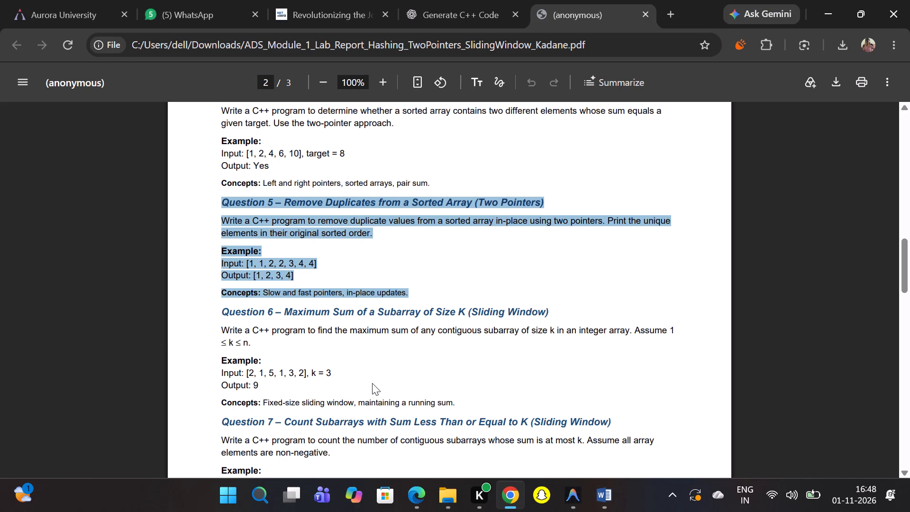
left_click_drag(456, 407, 223, 322)
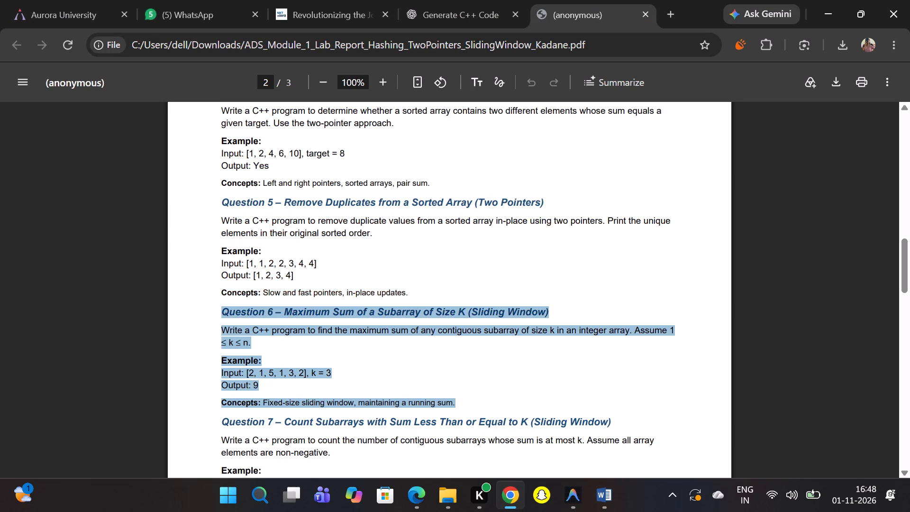
left_click_drag(223, 322, 223, 311)
key("ctrl+c")
left_click(598, 510)
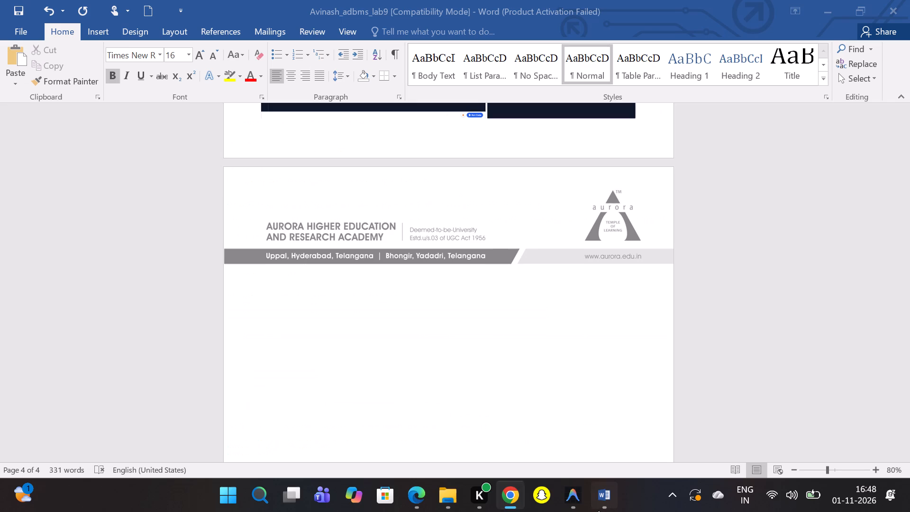
key("ctrl+v")
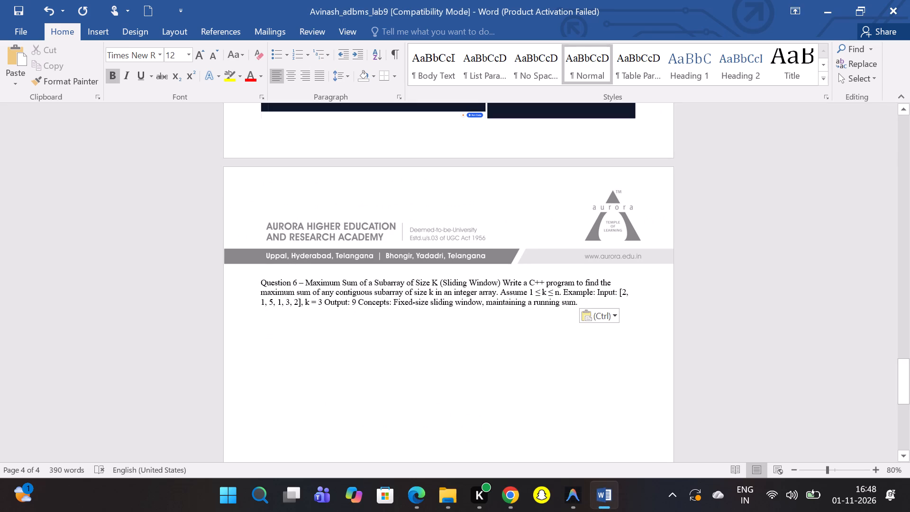
Break the Question 6 text so that Example, Output and Concepts each start on their own line.
left_click(561, 293)
key("Return")
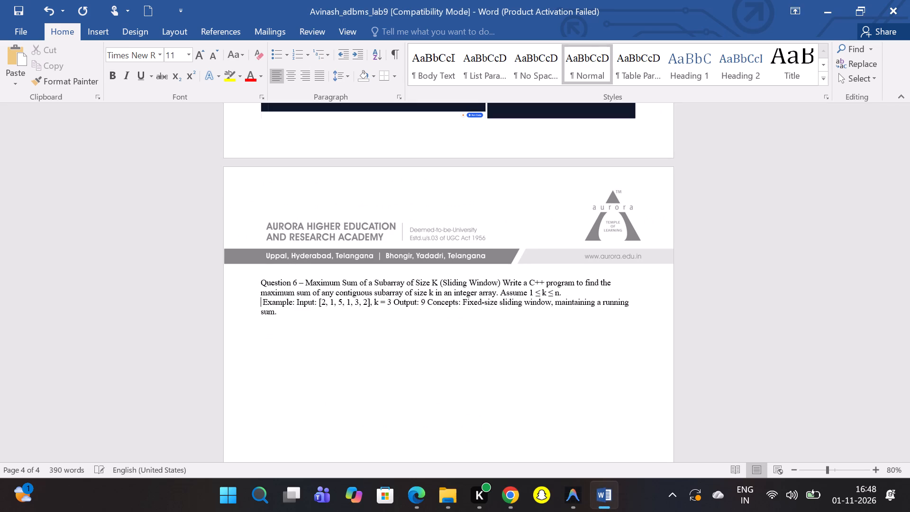
left_click(392, 302)
key("Return")
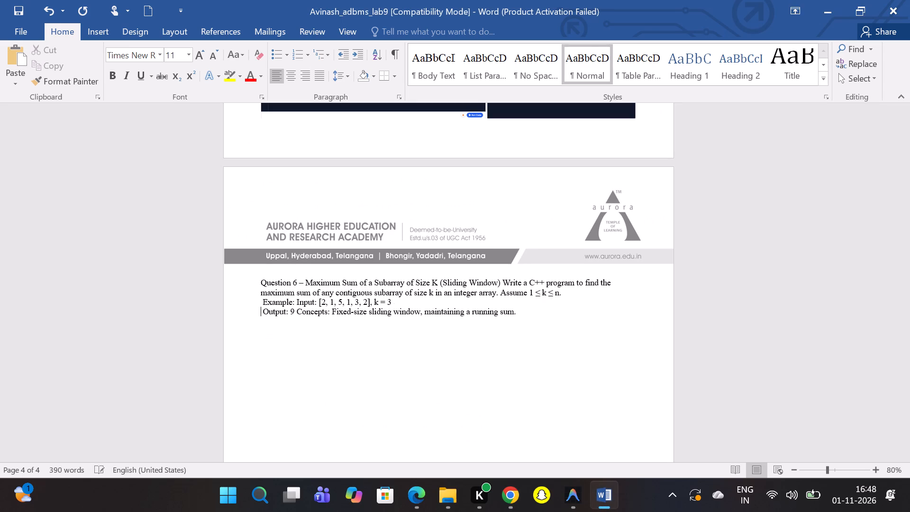
left_click(296, 309)
key("Return")
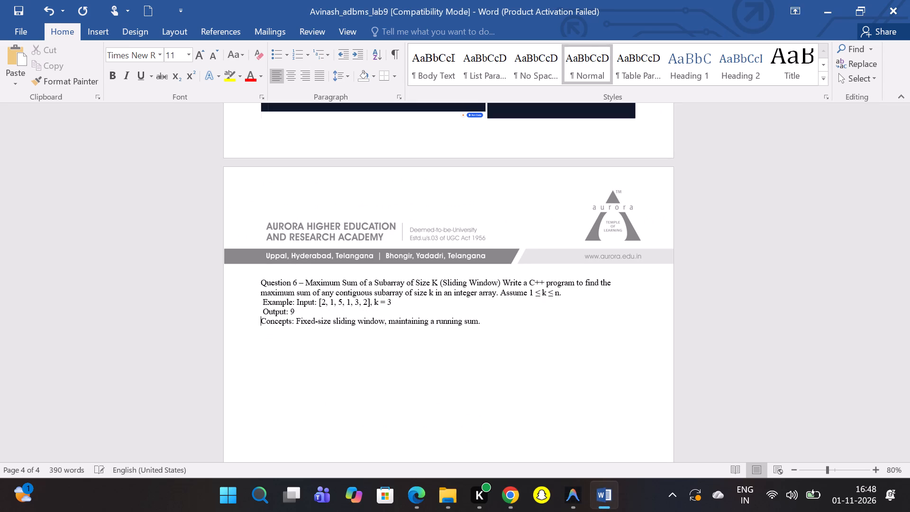
Make the whole Question 6 text bold and set its font size to 12.
left_click_drag(489, 329, 282, 262)
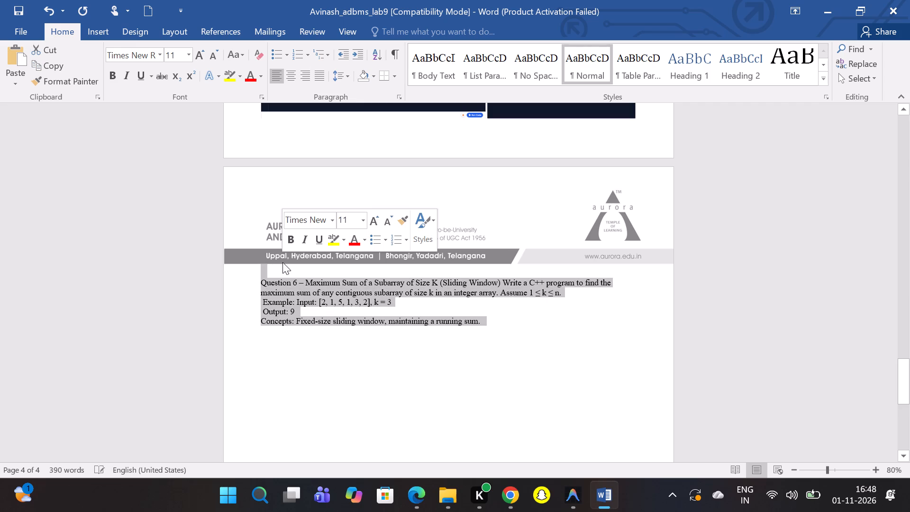
left_click(296, 240)
left_click(380, 224)
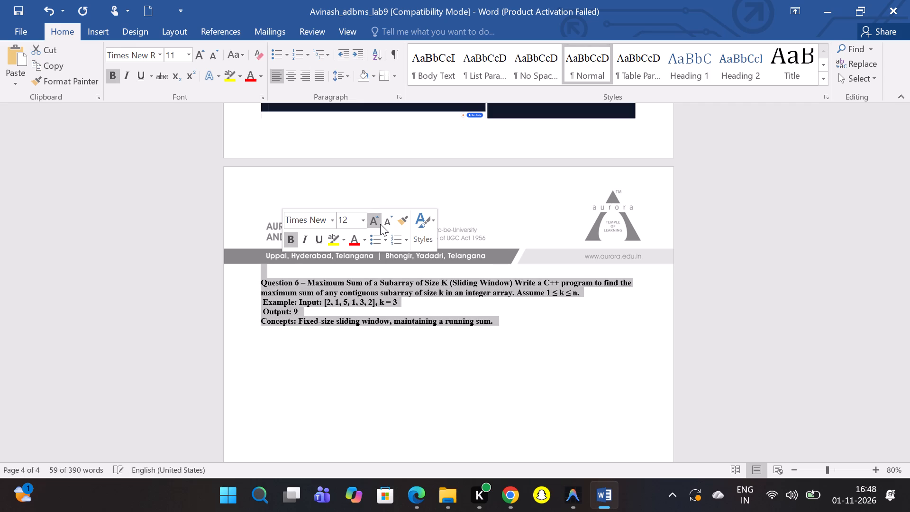
left_click(532, 346)
key("Return")
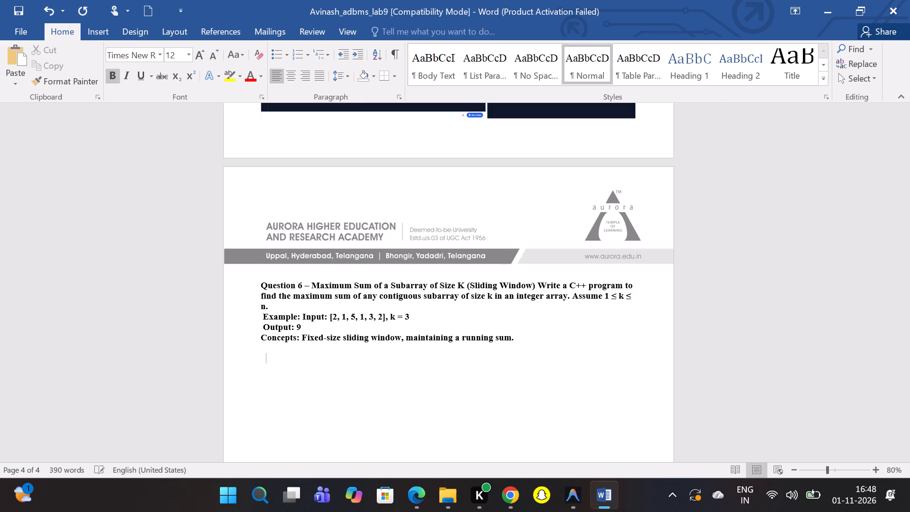
left_click(98, 29)
left_click(121, 51)
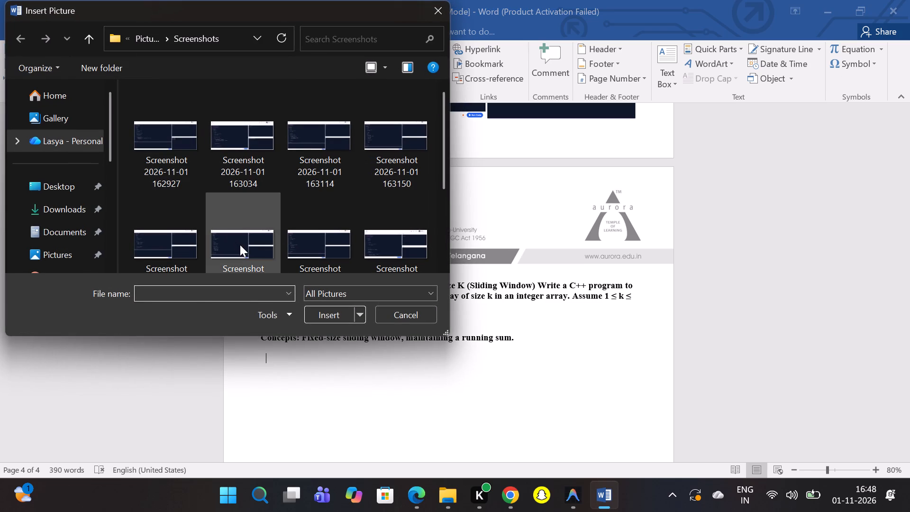
left_click(240, 245)
left_click(323, 311)
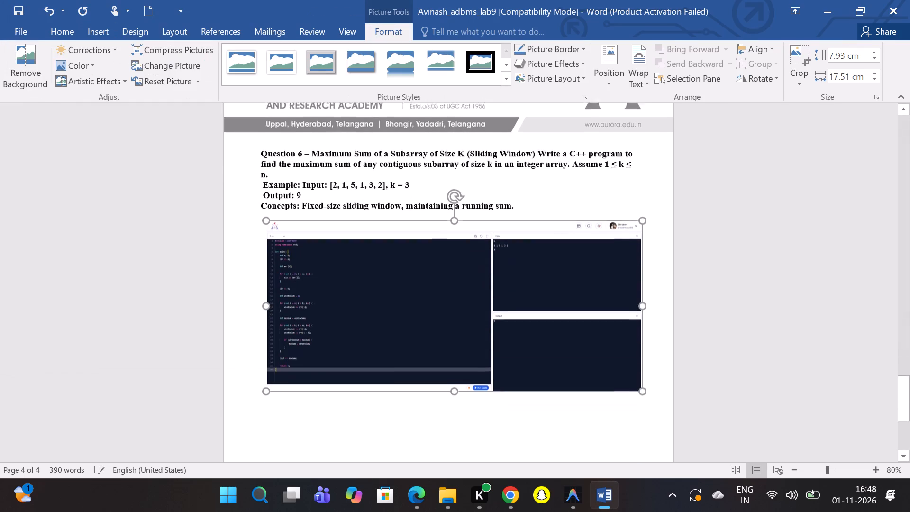
Add line breaks below the Question 6 screenshot on page 4.
left_click(654, 360)
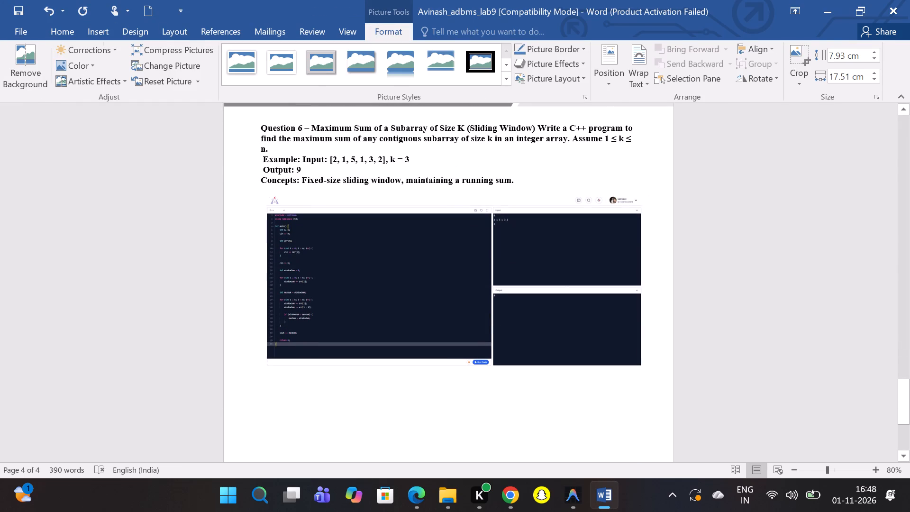
key("Return")
key("Return")
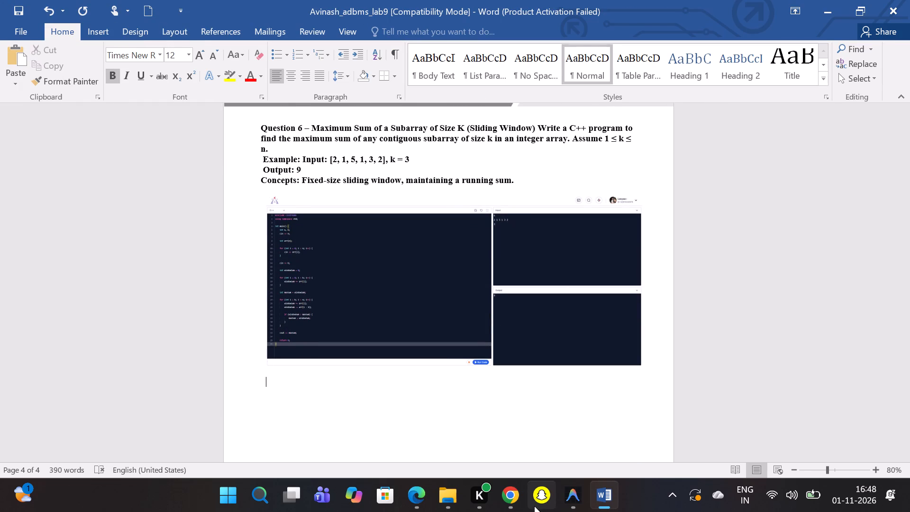
Copy the full Question 7 text from the PDF in Chrome and paste it into Word below the Question 6 screenshot.
left_click(509, 501)
scroll(487, 340, "down", 2)
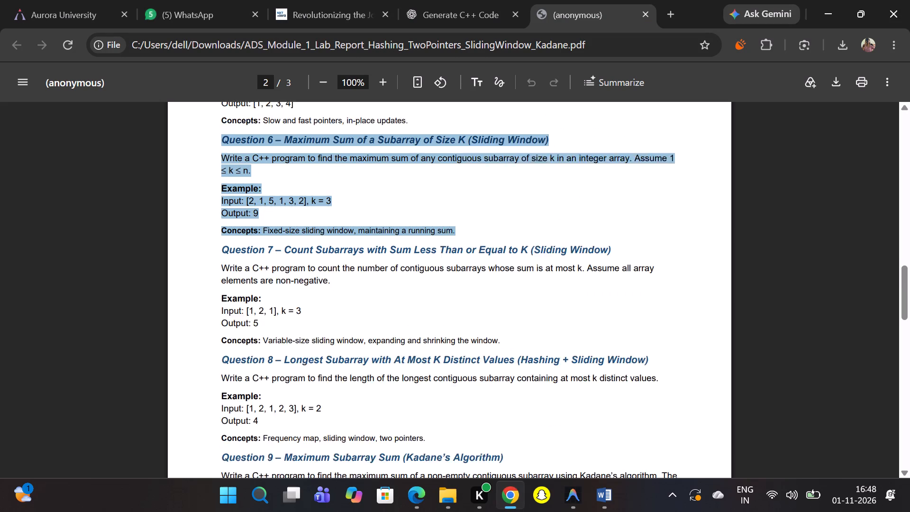
scroll(487, 340, "down", 1)
left_click_drag(510, 314, 224, 225)
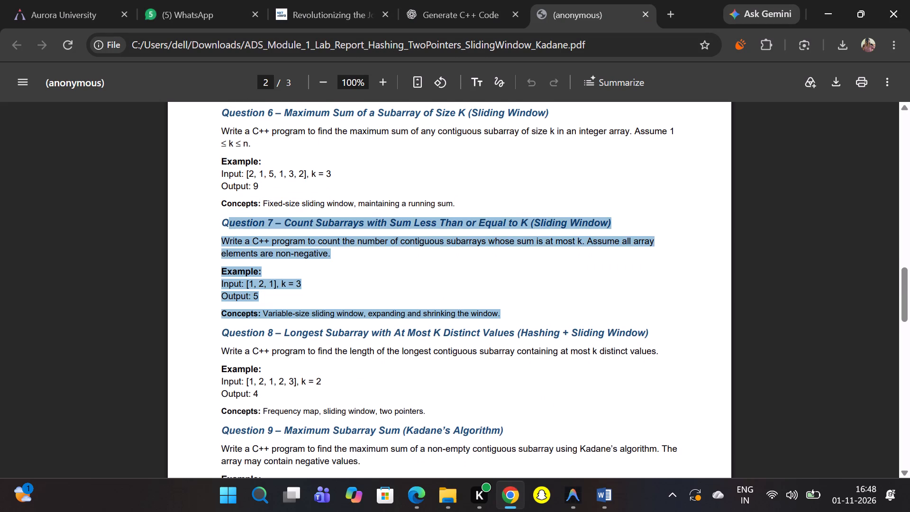
left_click_drag(224, 225, 224, 225)
key("ctrl+c")
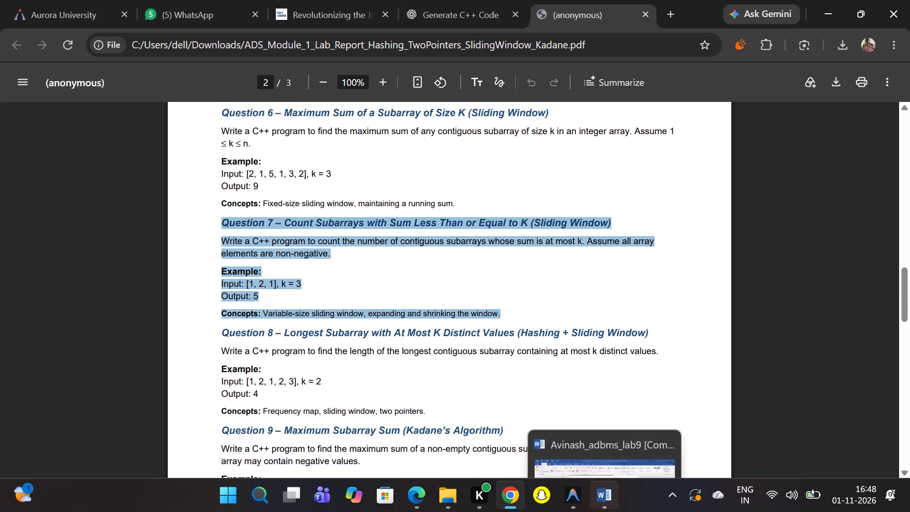
left_click(598, 511)
key("ctrl+v")
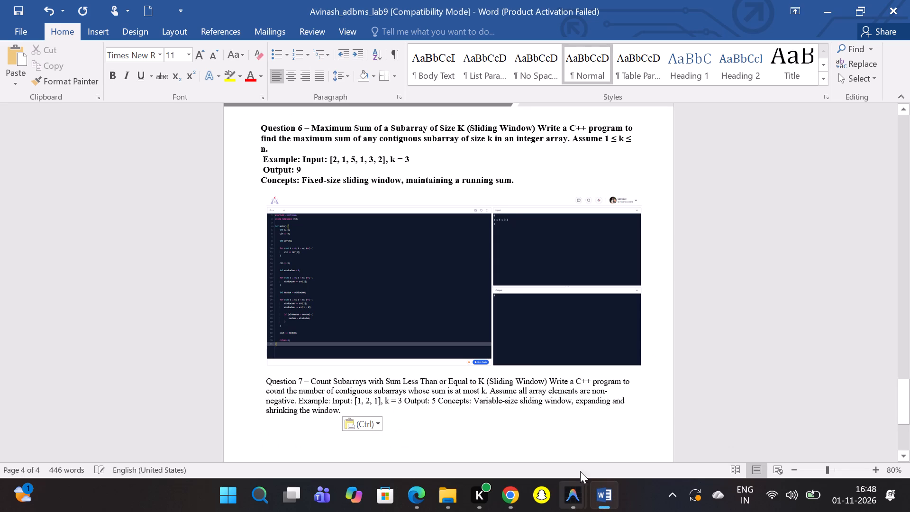
Break the Question 7 text so that Example, Output and Concepts each start on their own line.
scroll(509, 402, "down", 1)
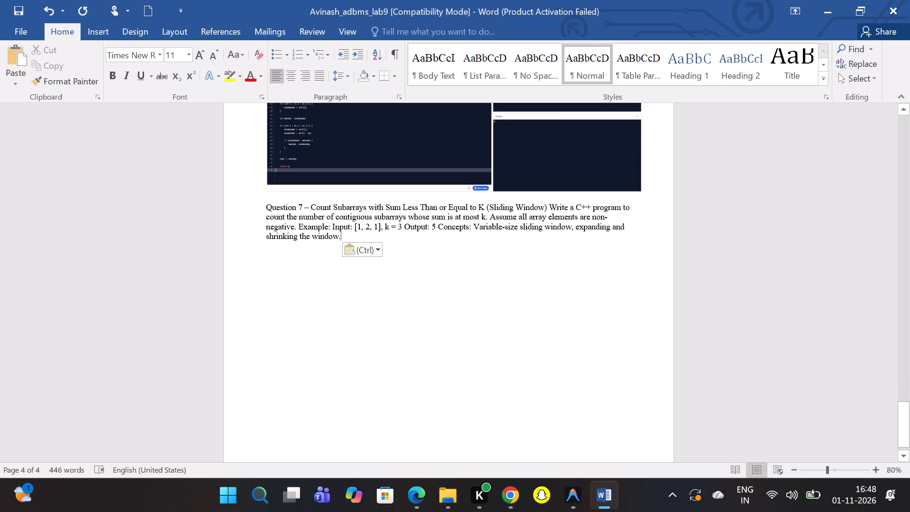
left_click(299, 222)
key("Return")
left_click(372, 234)
key("Return")
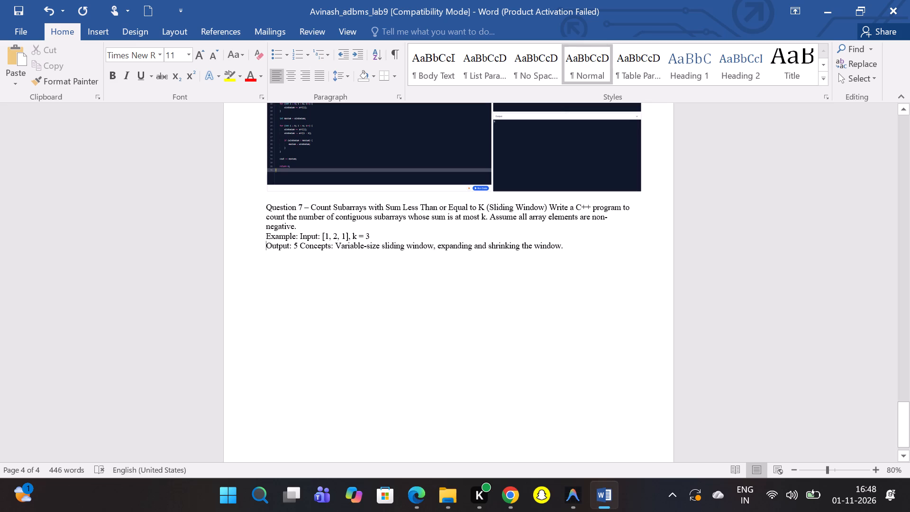
left_click(301, 244)
key("Return")
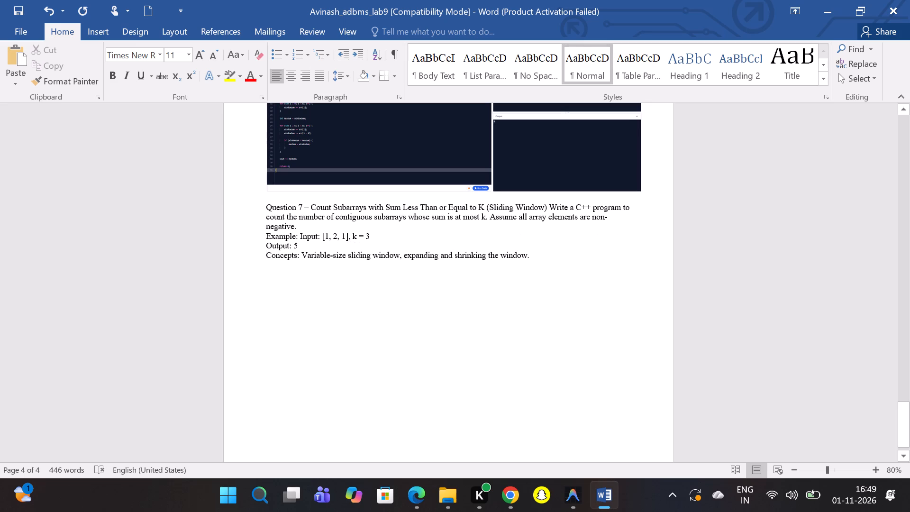
Make the whole Question 7 text bold and set its font size to 12.
left_click_drag(539, 256, 259, 205)
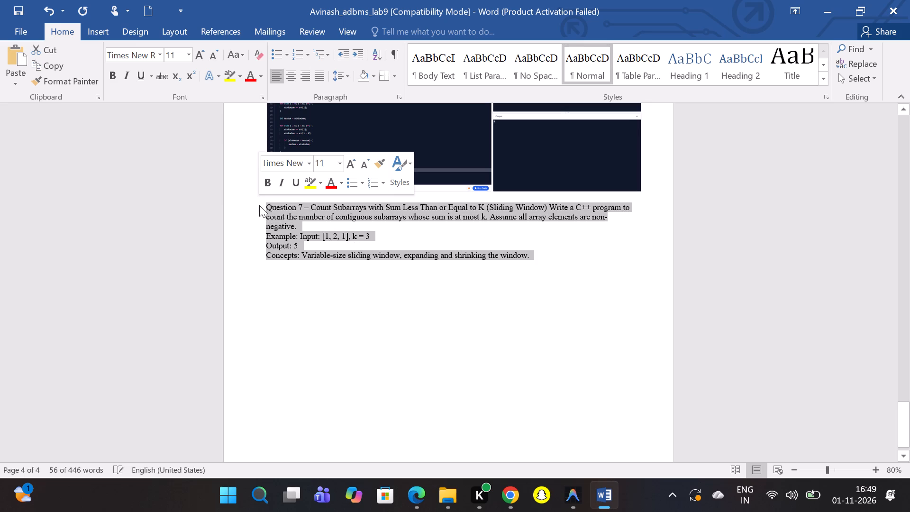
left_click(270, 186)
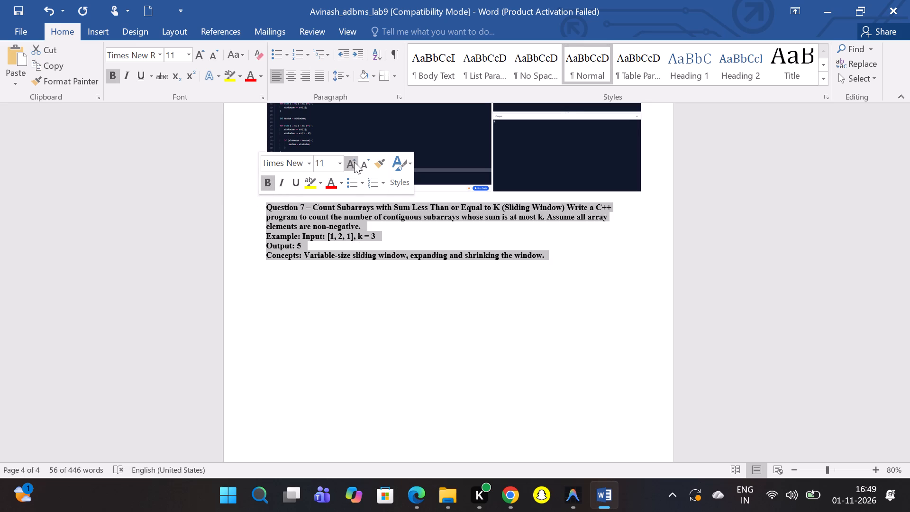
left_click(351, 167)
left_click(588, 255)
key("Return")
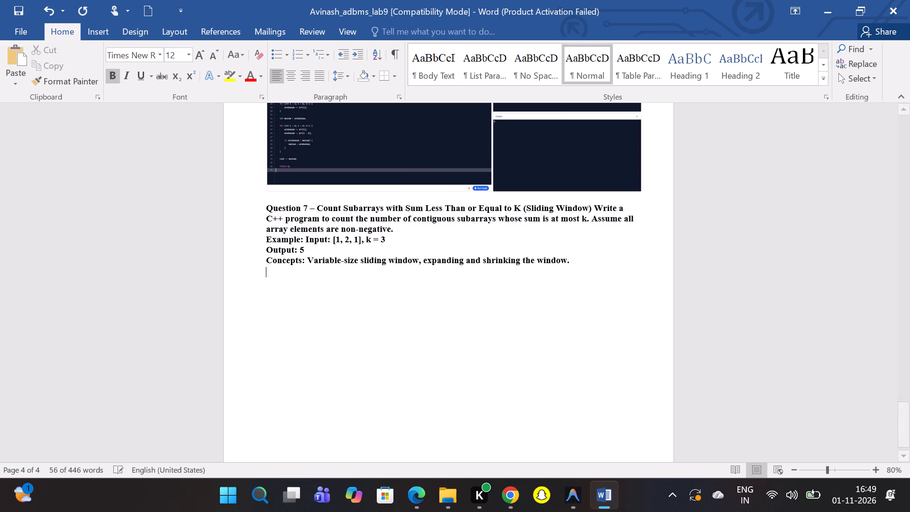
key("Return")
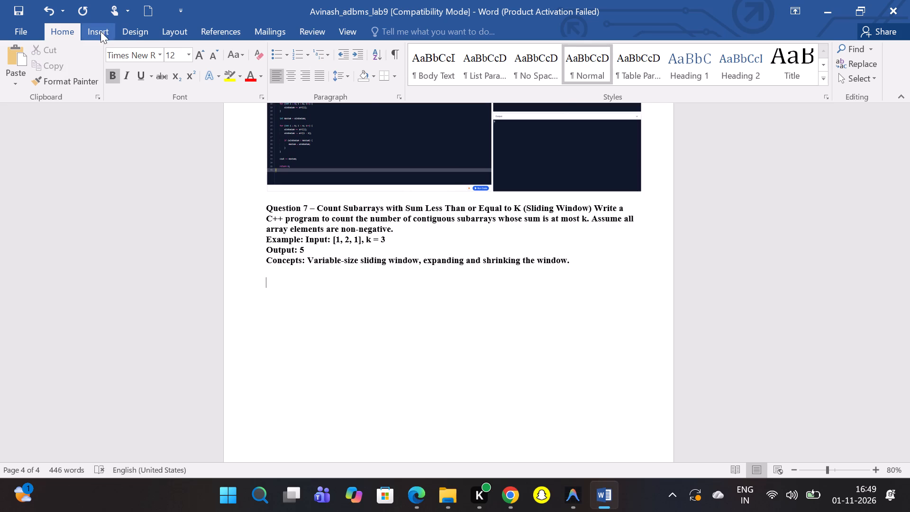
left_click(100, 31)
left_click(122, 59)
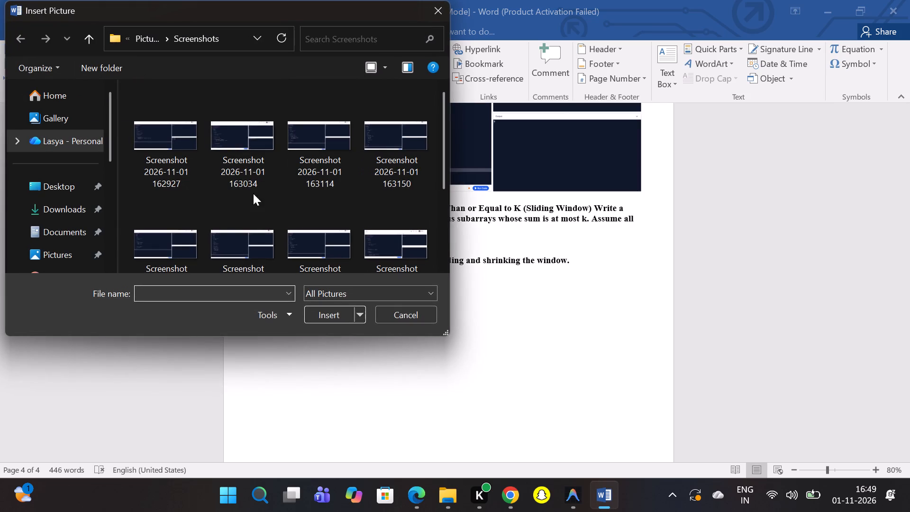
left_click(311, 229)
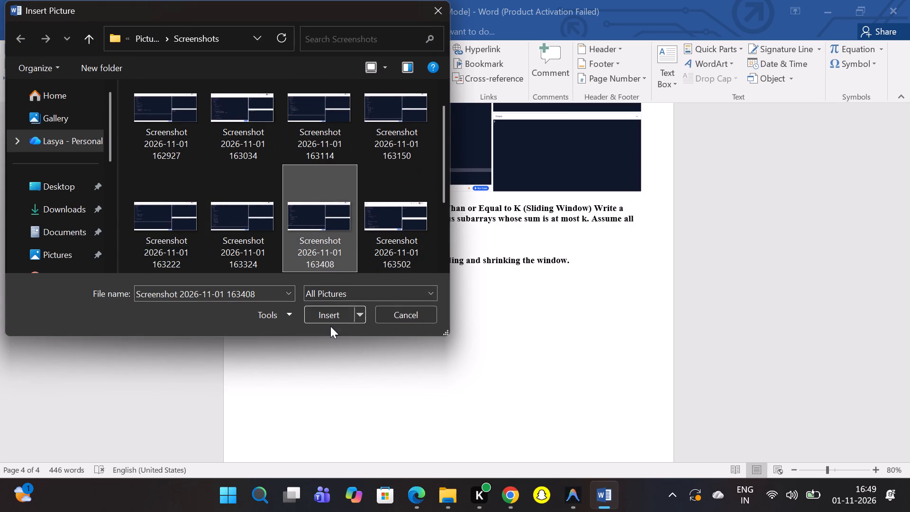
left_click(332, 312)
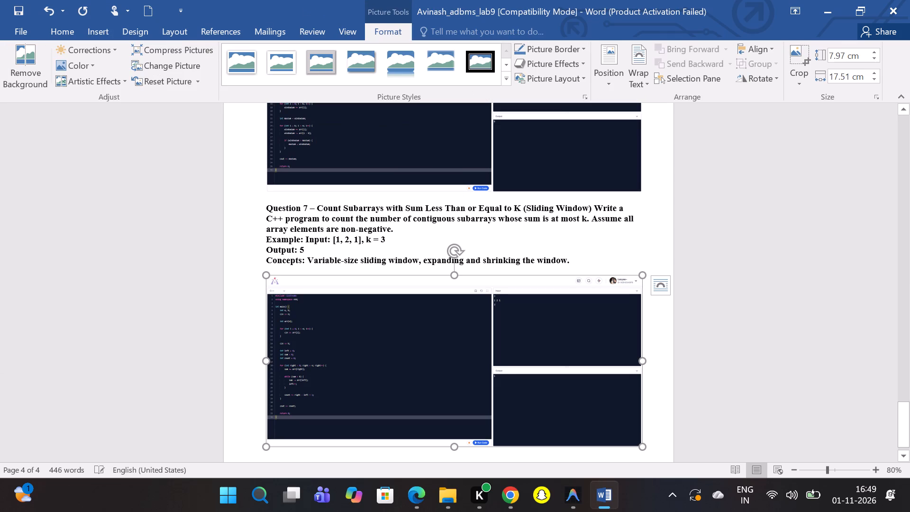
Review the report from Question 1 through Question 7, checking each question's text, its code screenshot and the page layout.
scroll(462, 247, "up", 5)
left_click(462, 247)
scroll(462, 247, "up", 4)
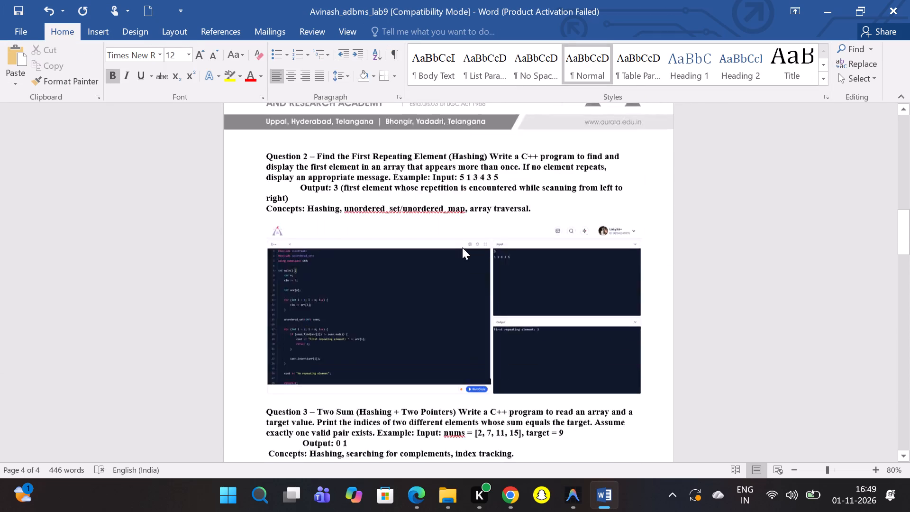
scroll(462, 247, "up", 2)
scroll(462, 247, "down", 1)
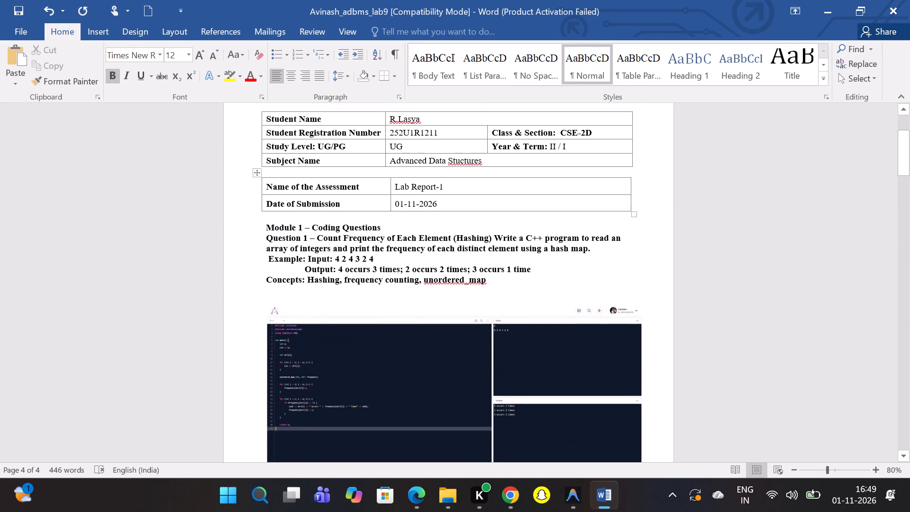
scroll(462, 247, "down", 6)
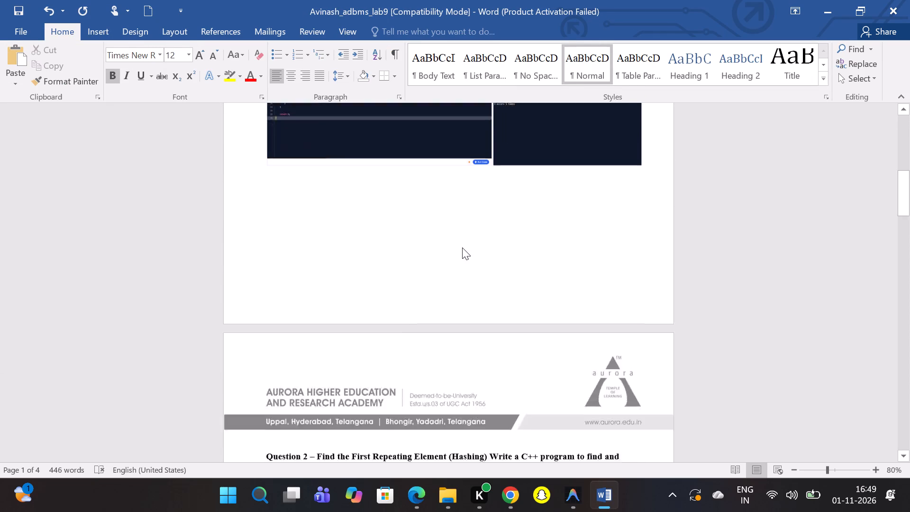
scroll(462, 247, "down", 1)
scroll(462, 247, "up", 2)
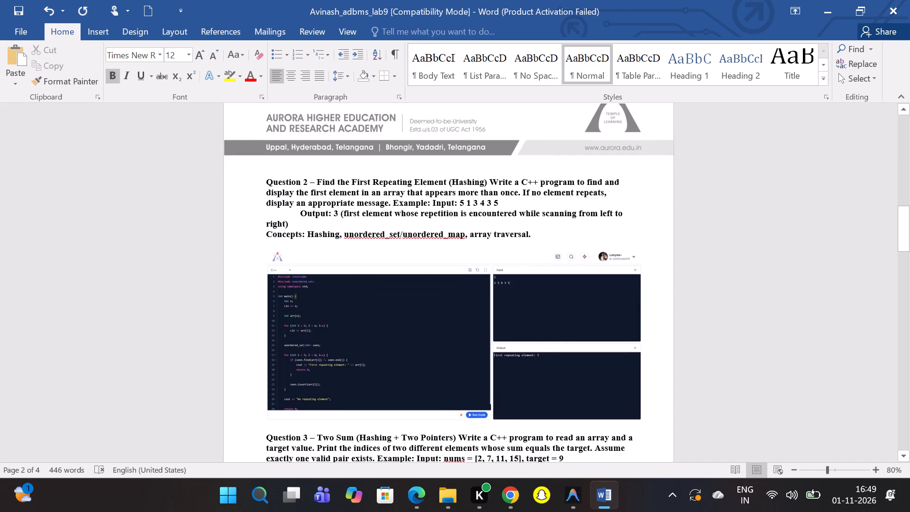
scroll(462, 247, "up", 1)
scroll(462, 247, "down", 1)
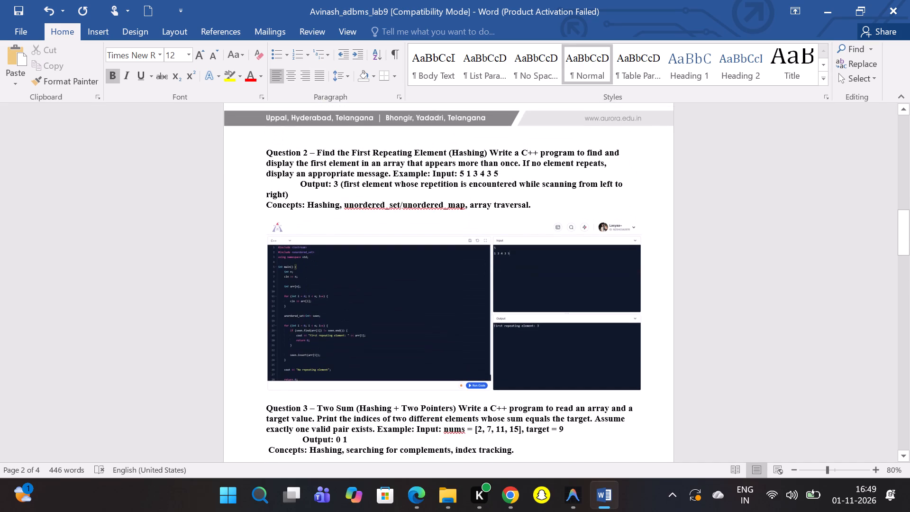
scroll(462, 247, "down", 3)
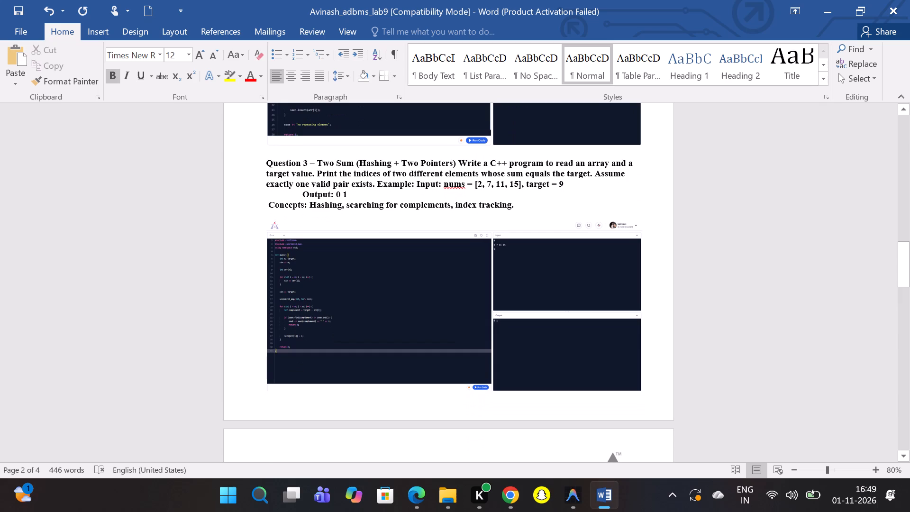
scroll(462, 247, "down", 3)
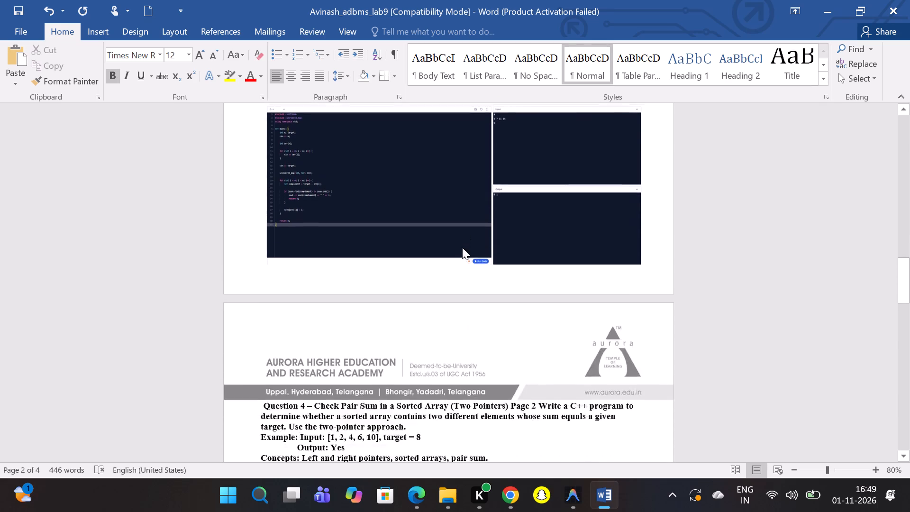
scroll(462, 247, "down", 4)
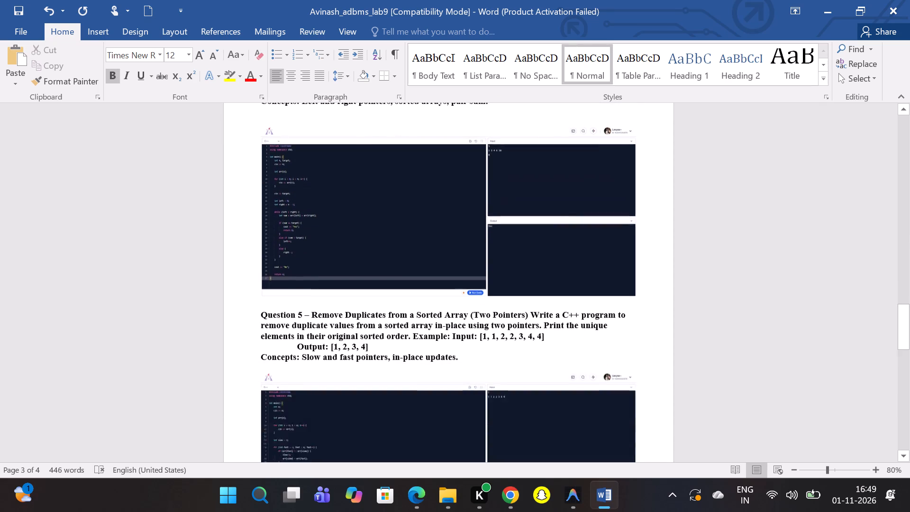
scroll(462, 247, "down", 6)
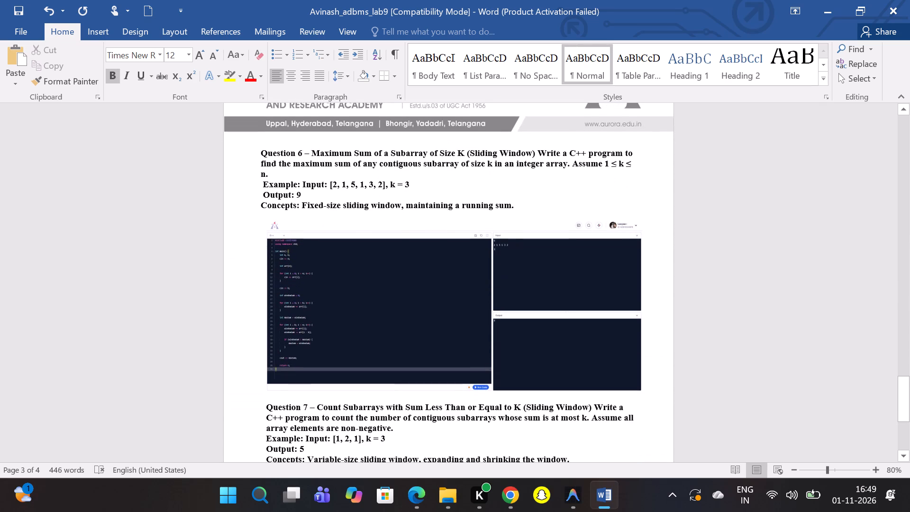
scroll(462, 247, "down", 4)
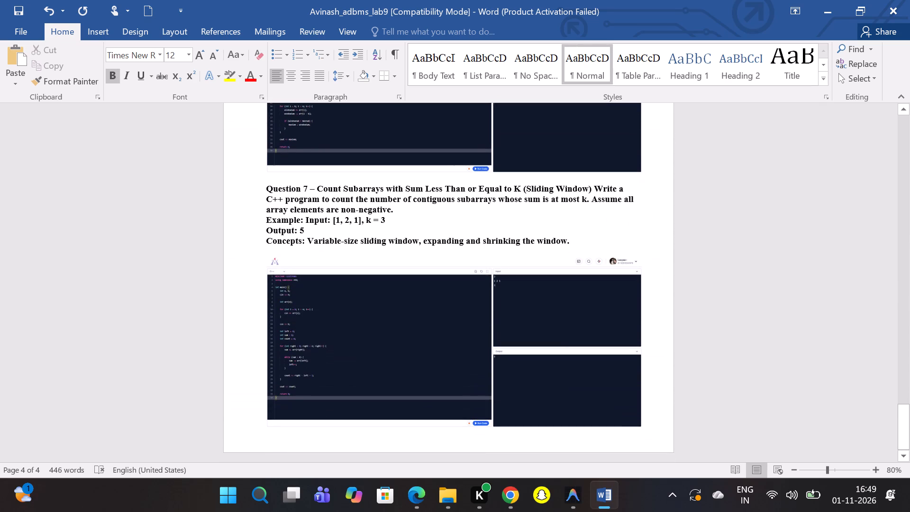
scroll(462, 247, "down", 1)
scroll(472, 311, "up", 12, "ctrl")
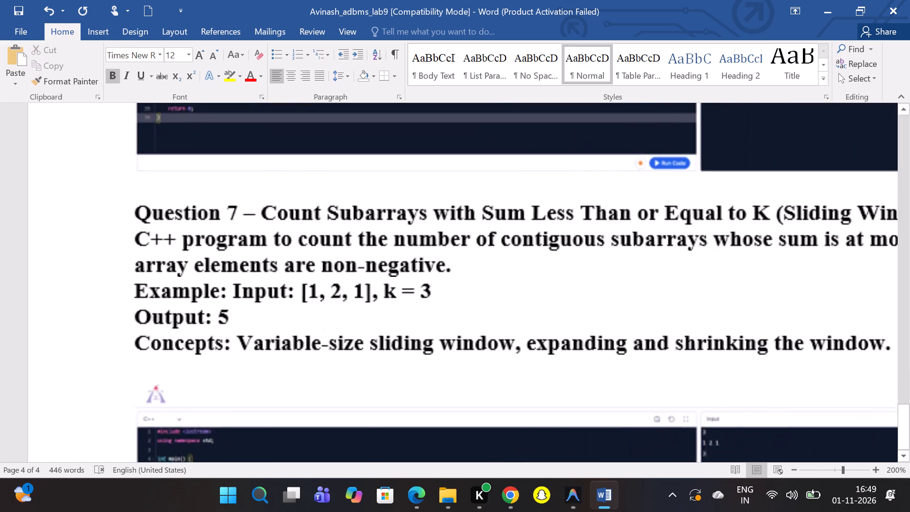
scroll(472, 311, "down", 3)
scroll(472, 311, "up", 1)
scroll(472, 311, "down", 12, "ctrl")
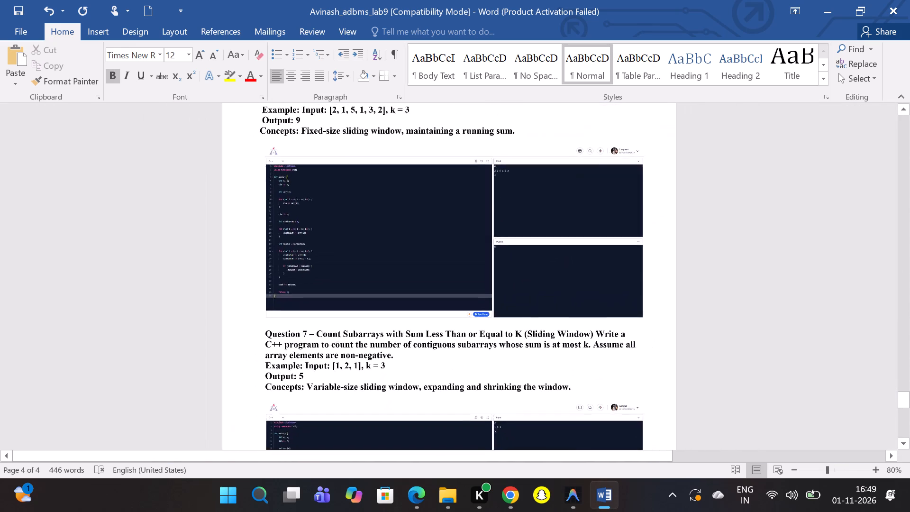
scroll(472, 311, "down", 1, "ctrl")
scroll(472, 311, "down", 12)
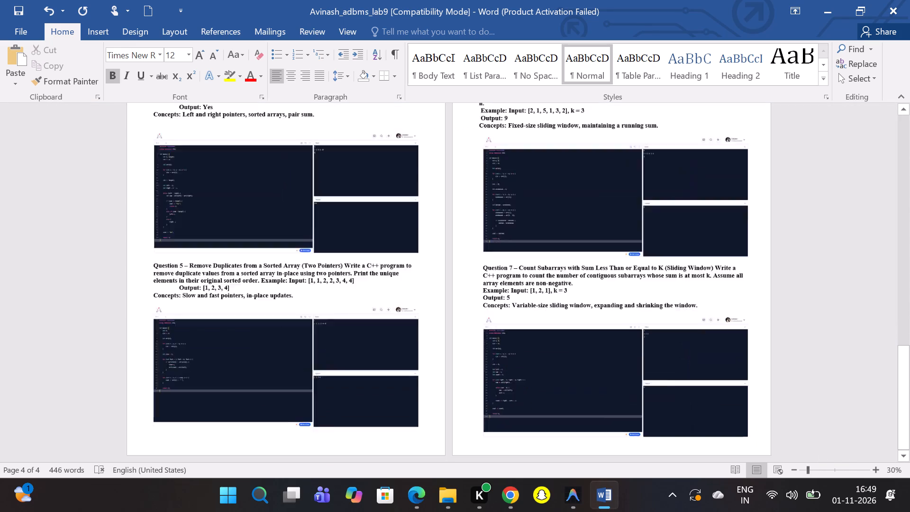
scroll(472, 311, "down", 4)
Add line breaks below the Question 7 screenshot to continue the report on page 5.
left_click(507, 351)
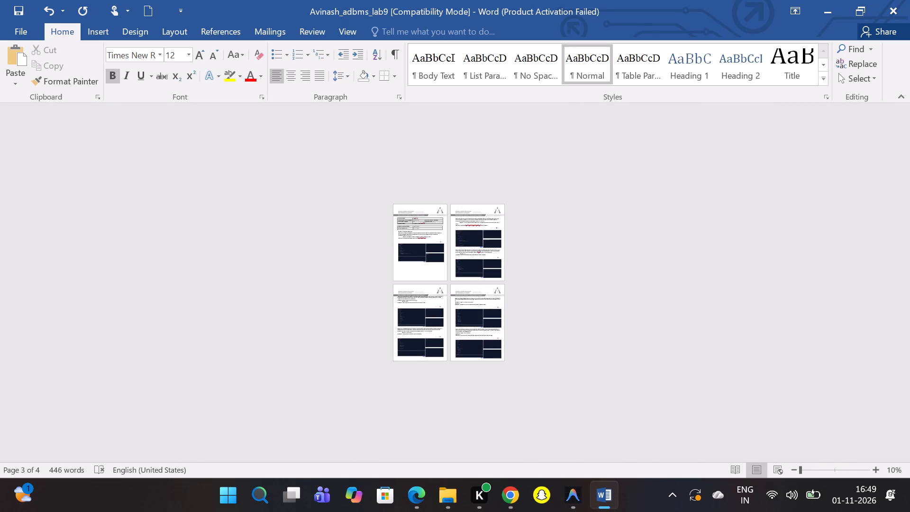
scroll(431, 345, "up", 9, "ctrl")
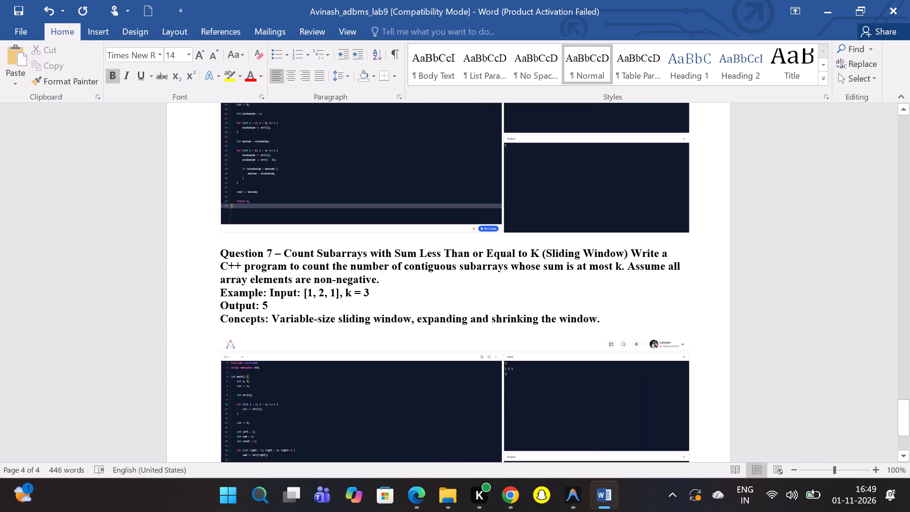
scroll(545, 376, "down", 3)
key("Return")
key("Return")
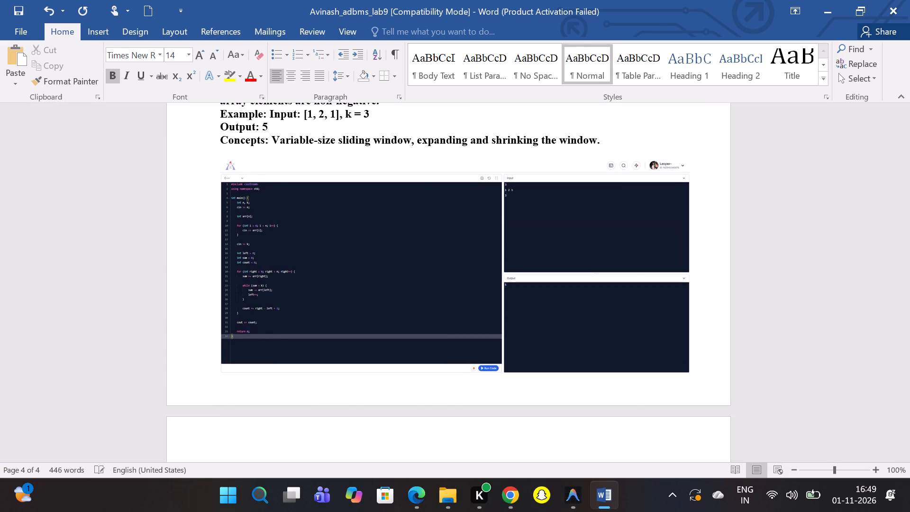
key("Return")
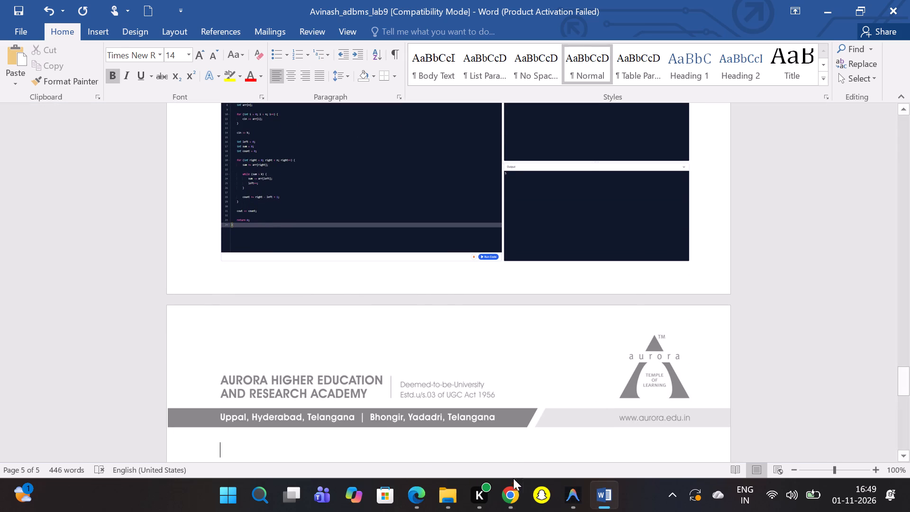
Copy the full Question 8 text, from heading through Concepts, from the PDF and paste it at the top of page 5 in Word.
left_click(515, 486)
scroll(451, 348, "down", 2)
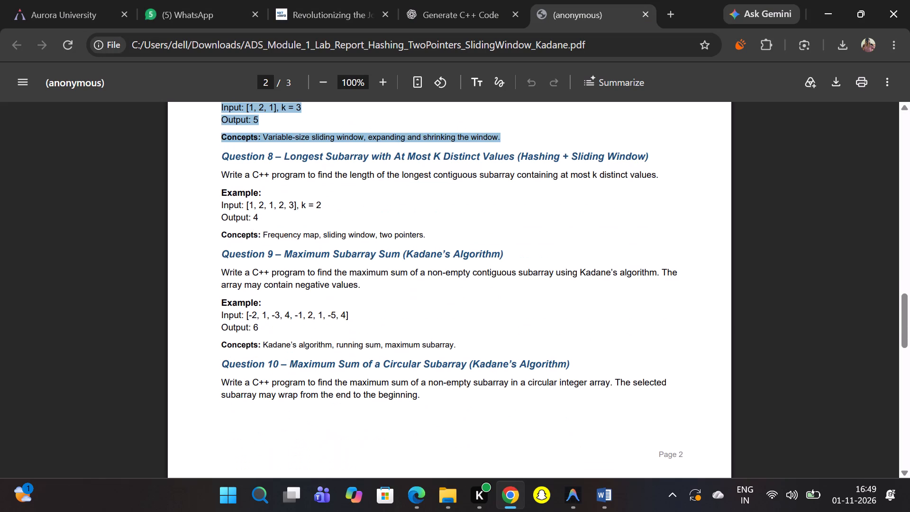
left_click_drag(428, 233, 221, 159)
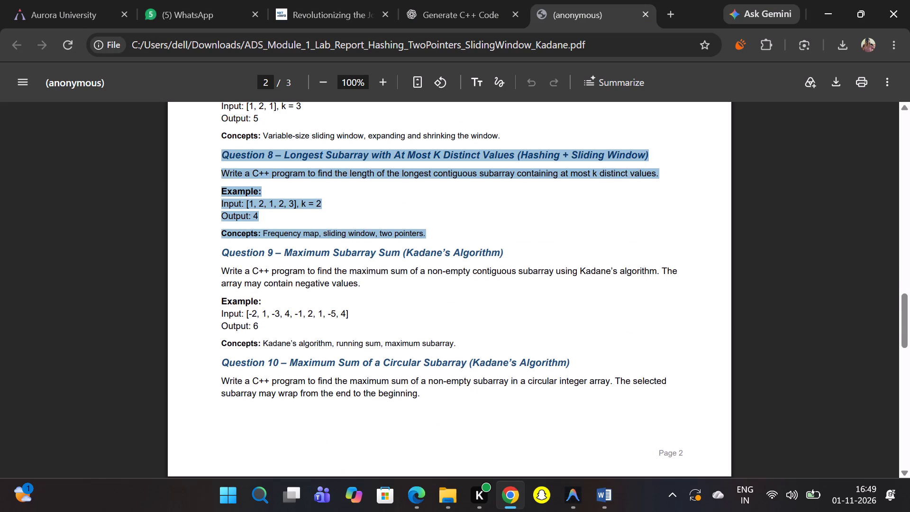
key("ctrl+c")
left_click(615, 493)
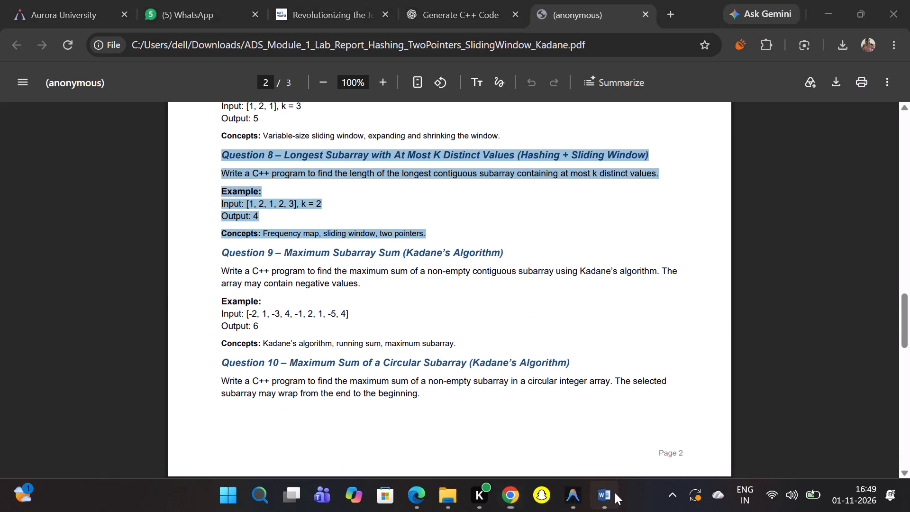
key("ctrl+v")
Break the Question 8 text so that Example, Output and Concepts each start on a new line.
scroll(562, 402, "down", 1)
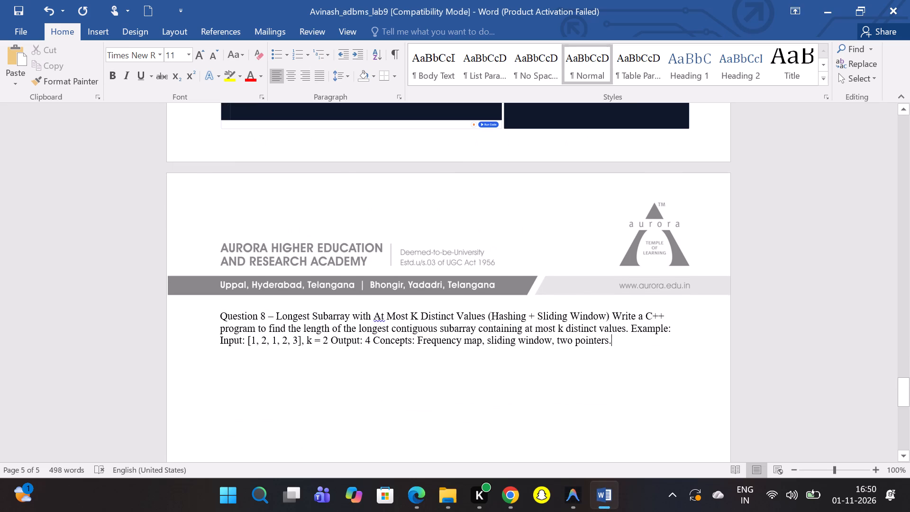
left_click(631, 328)
key("Return")
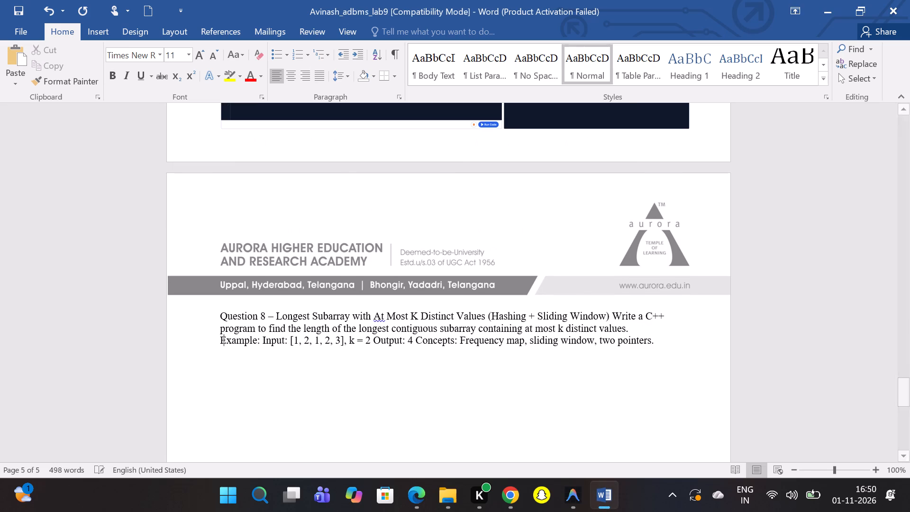
left_click(373, 341)
key("Return")
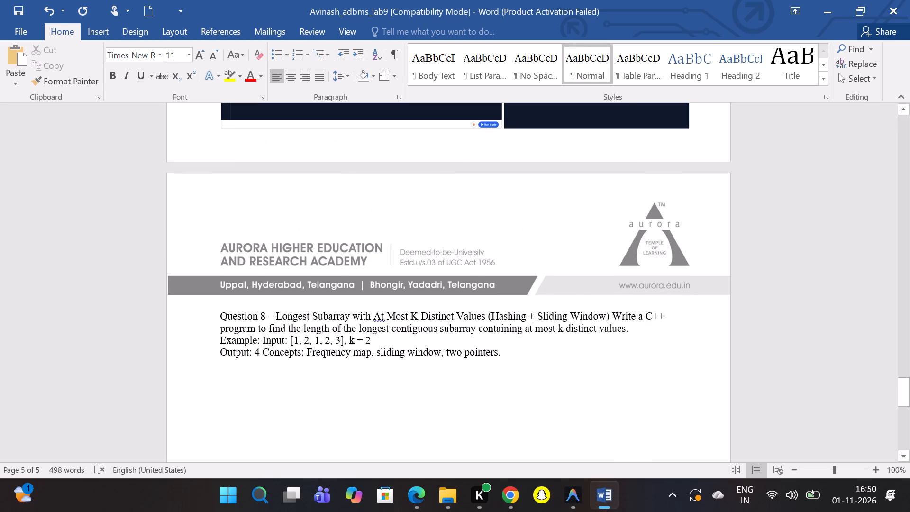
left_click(264, 348)
key("Return")
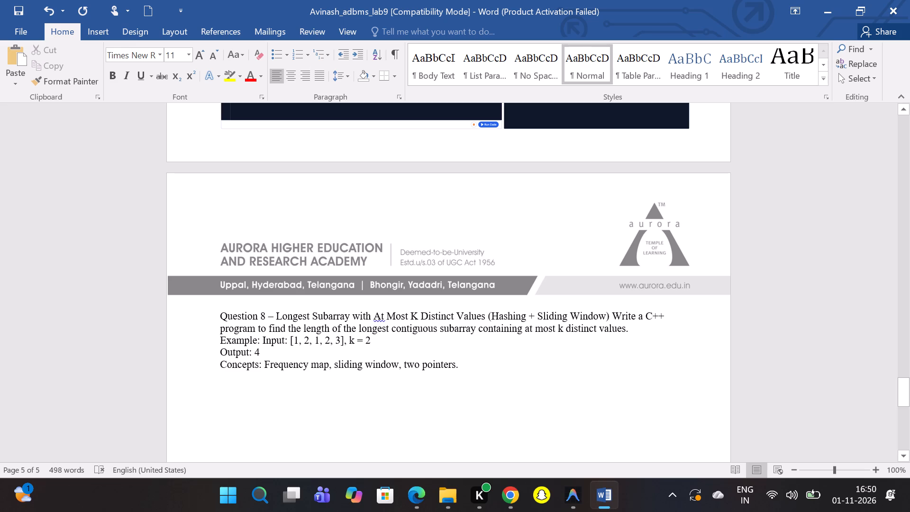
Make the whole Question 8 text bold and set its font size to 12.
left_click_drag(485, 365, 231, 300)
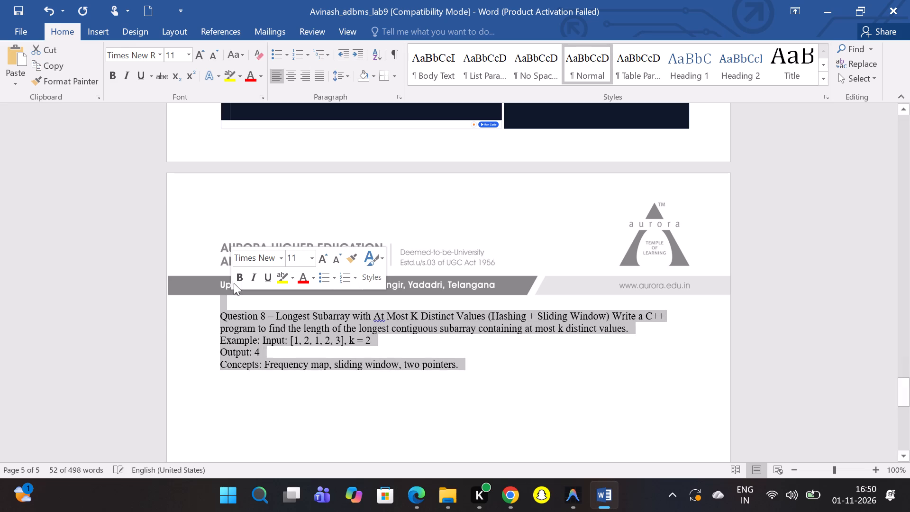
left_click(235, 279)
left_click(329, 261)
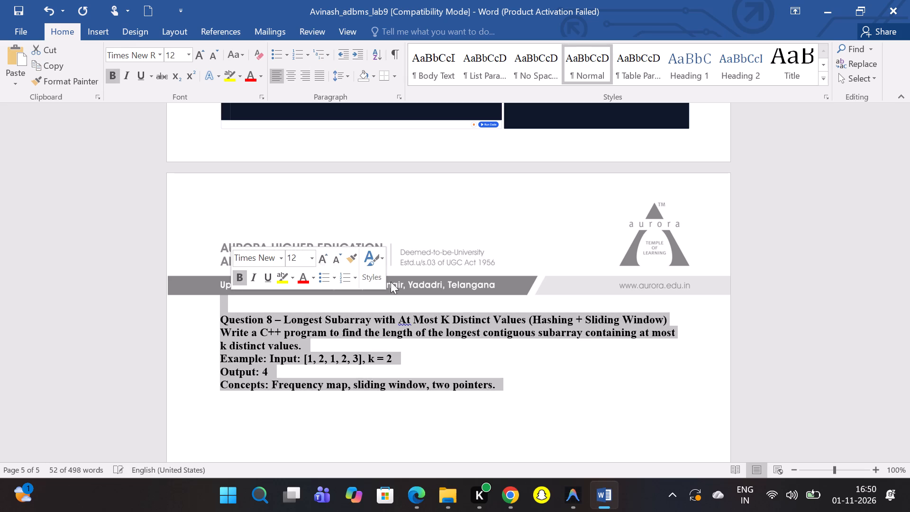
Insert the Question 8 code screenshot from the Screenshots folder on a new line below the Question 8 Concepts line.
left_click(526, 387)
key("Return")
scroll(526, 387, "down", 1)
scroll(526, 387, "down", 6, "ctrl")
scroll(526, 387, "up", 1)
scroll(526, 387, "up", 2, "ctrl")
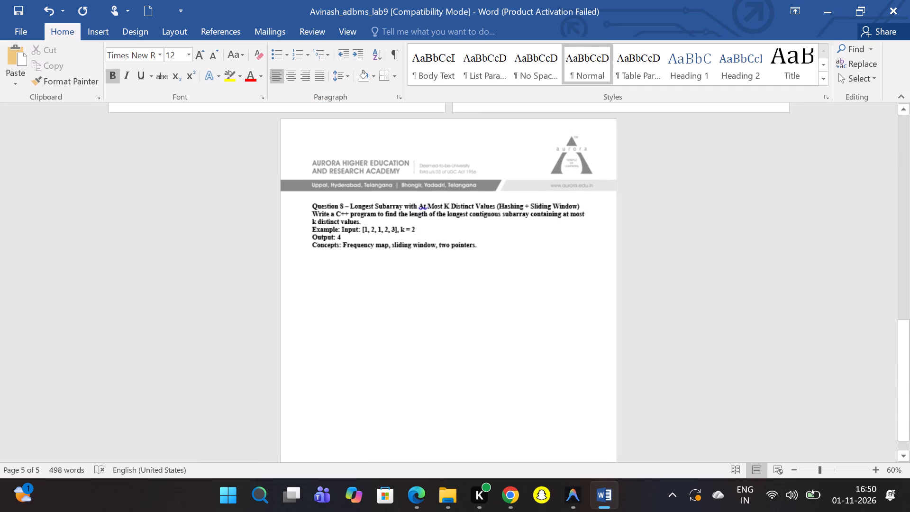
left_click(87, 27)
left_click(120, 61)
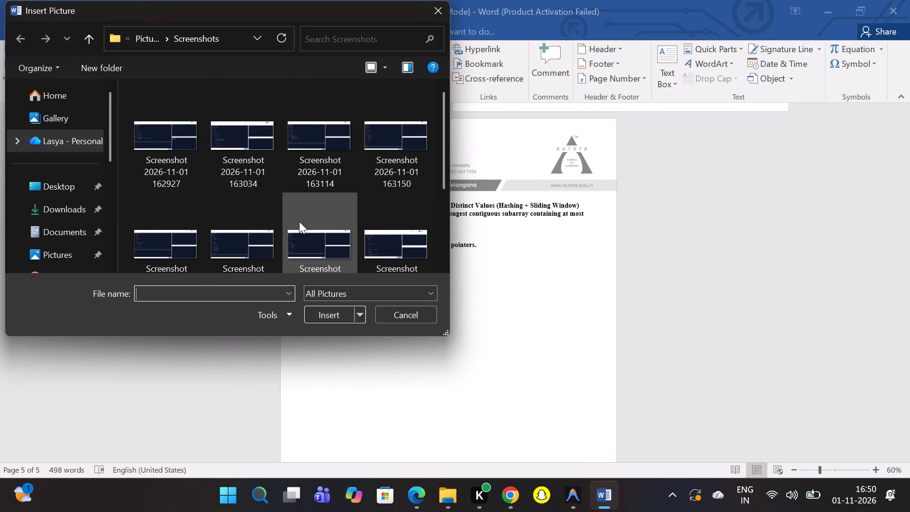
left_click(375, 227)
left_click(326, 316)
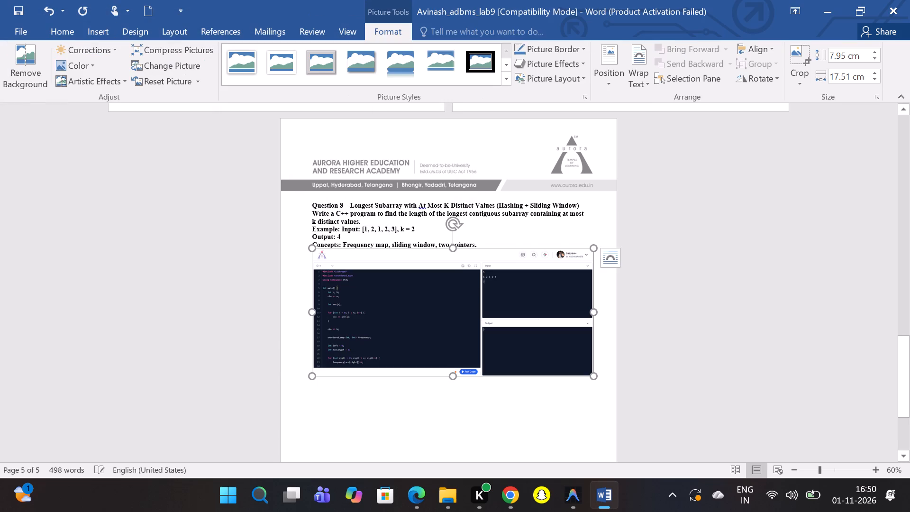
Copy the full Question 9 text from the PDF and paste it into Word below the Question 8 screenshot, ending it with a period.
left_click(603, 361)
key("Return")
key("Return")
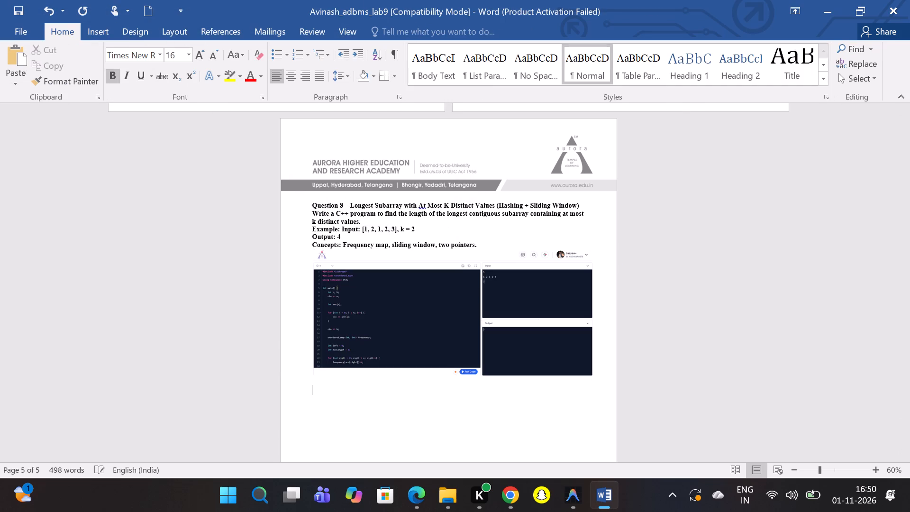
left_click(512, 494)
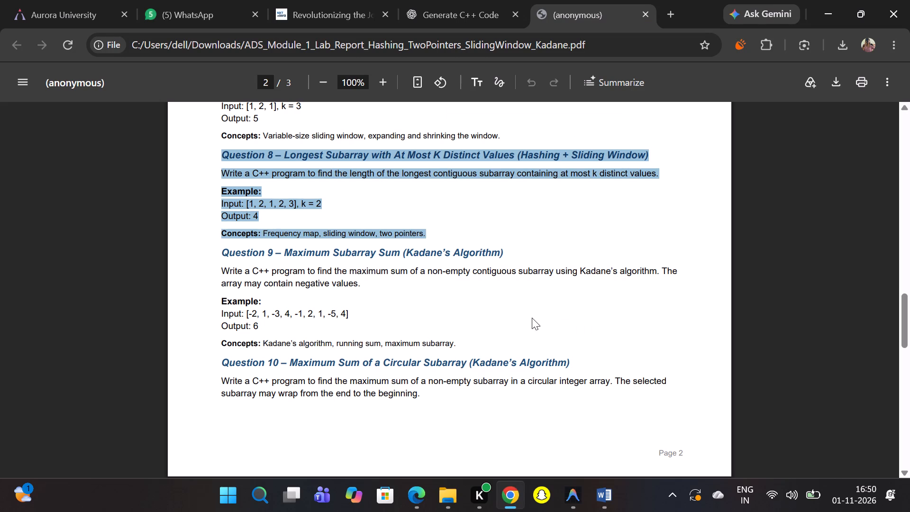
right_click(532, 318)
left_click(482, 343)
left_click_drag(482, 343, 406, 322)
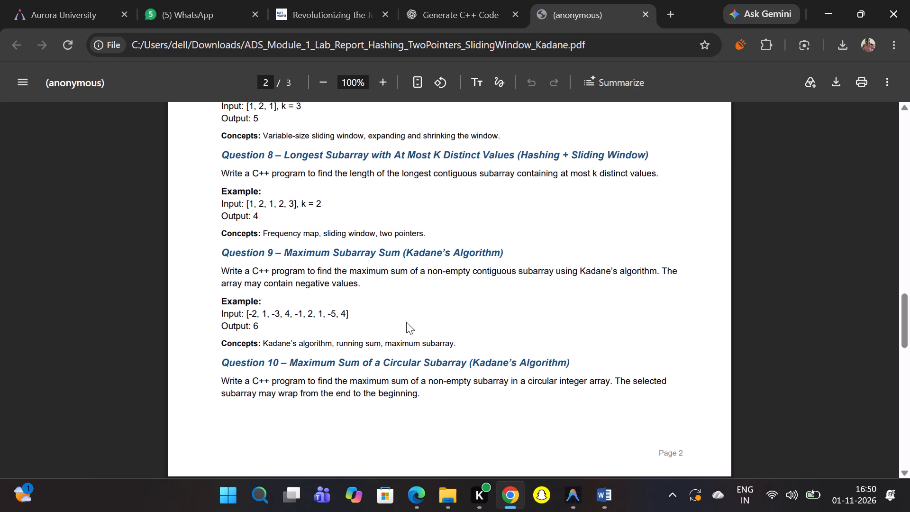
left_click_drag(406, 322, 214, 249)
left_click_drag(214, 249, 462, 337)
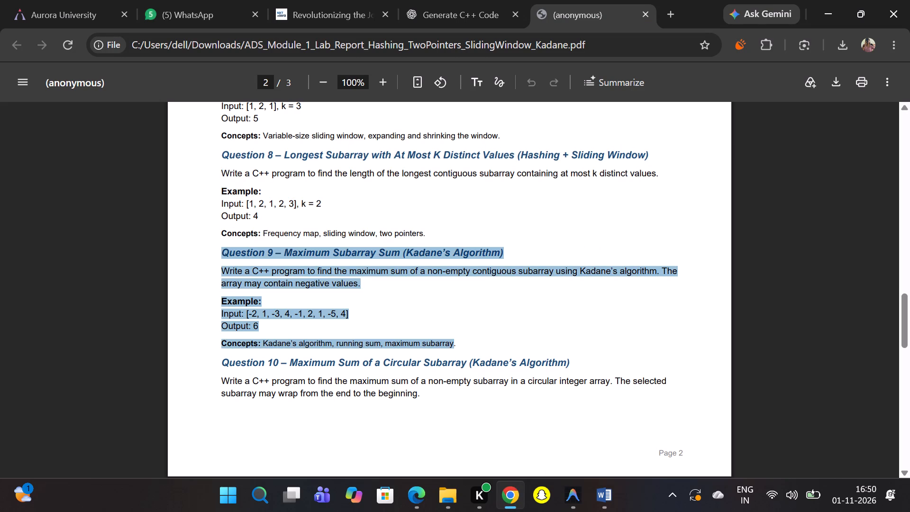
key("ctrl+c")
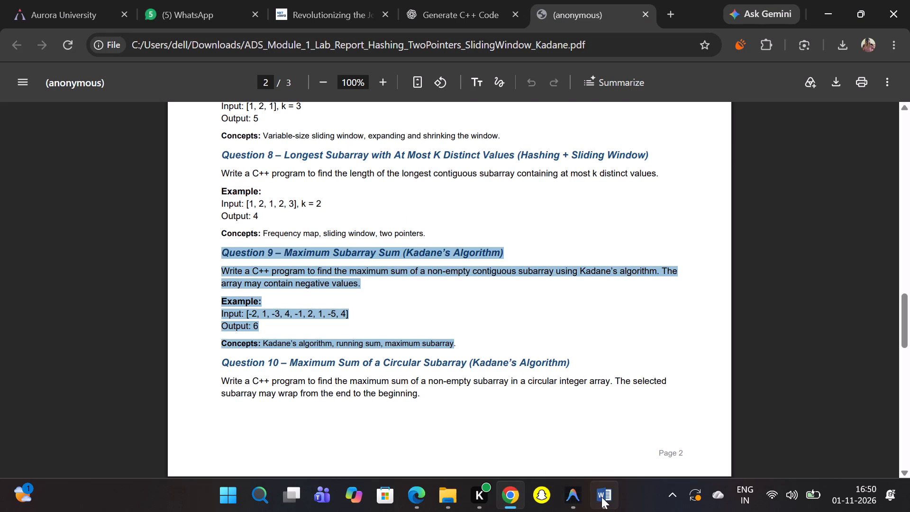
left_click(601, 497)
key("ctrl+c")
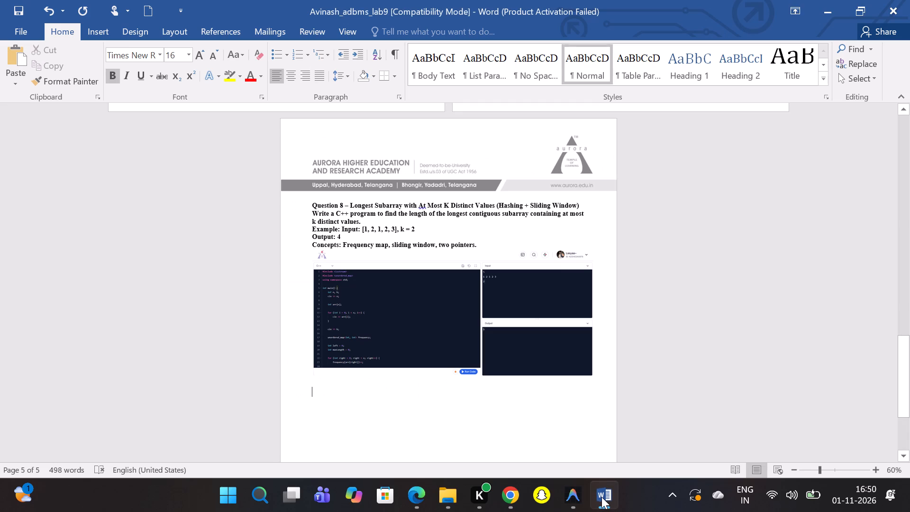
key("ctrl+v")
key("period")
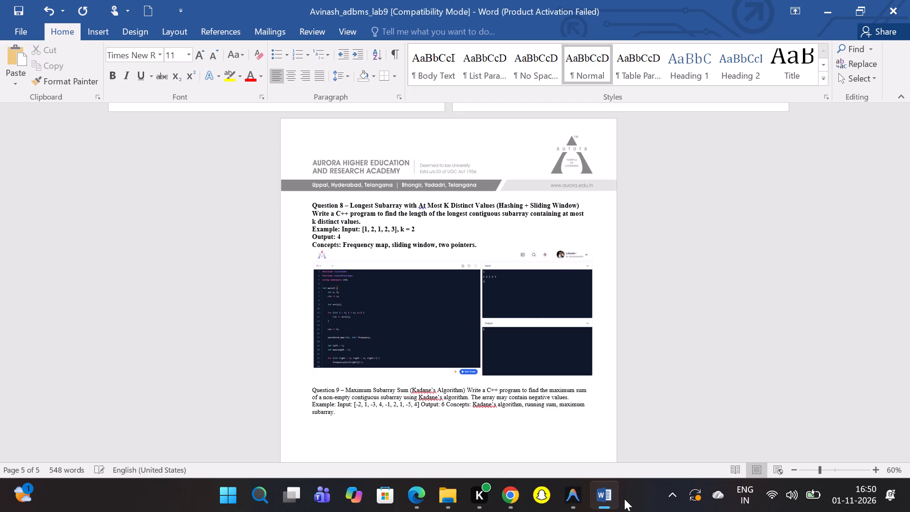
Move Question 9's Output and the text following it onto a new line, indented with spaces toward the Input position above.
scroll(529, 435, "up", 3, "ctrl")
scroll(529, 435, "down", 1)
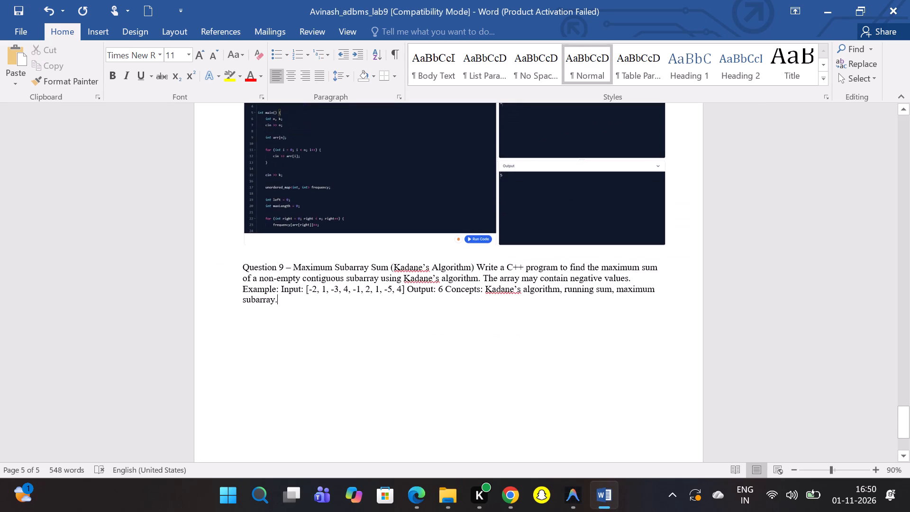
left_click(404, 287)
key("Return")
key("space")
key("space")
key("space")
key("space")
key("space")
key("space")
key("space")
key("space")
key("space")
key("space")
key("space")
key("space")
key("space")
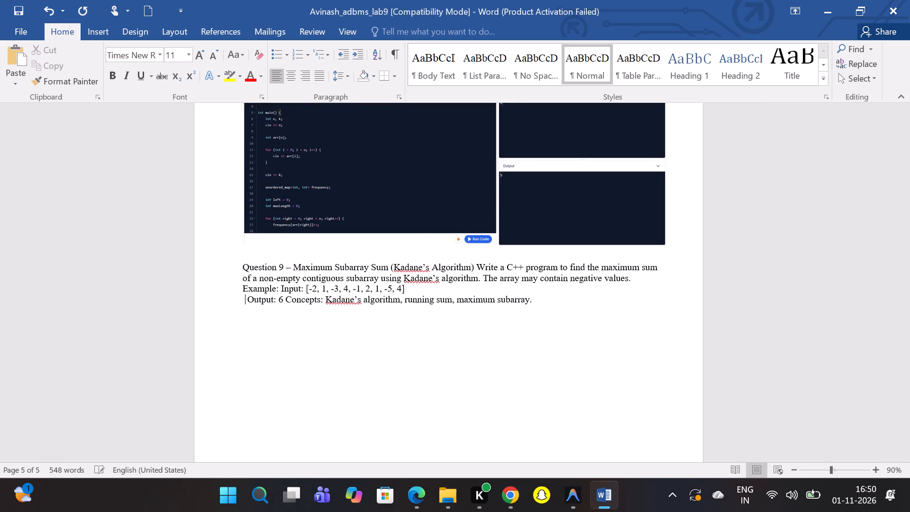
key("space")
key("space")
Indent Question 8's Output line with spaces so that it lines up under Input.
scroll(404, 287, "up", 1)
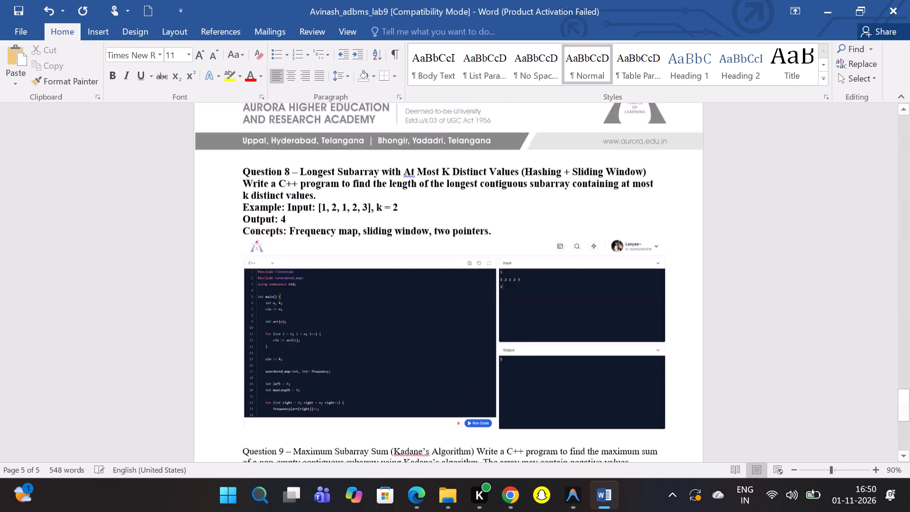
scroll(404, 287, "up", 1)
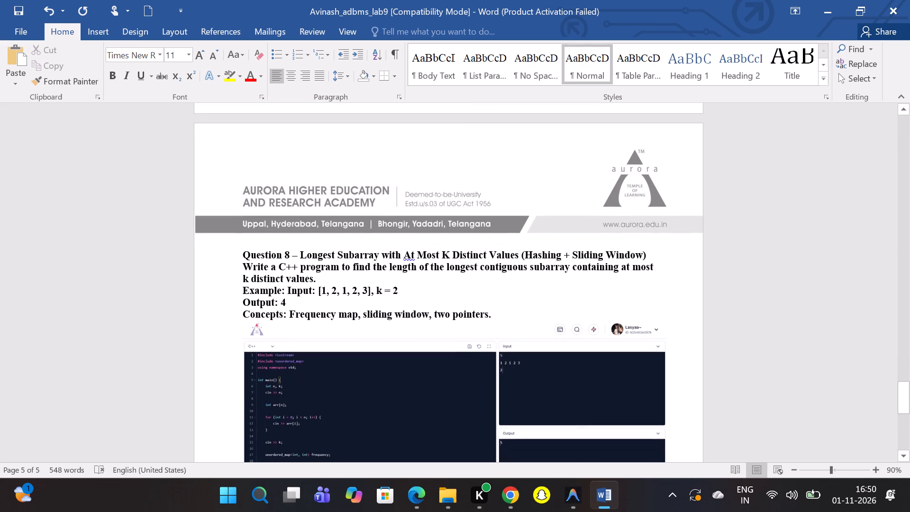
left_click(242, 297)
key("space")
key("space")
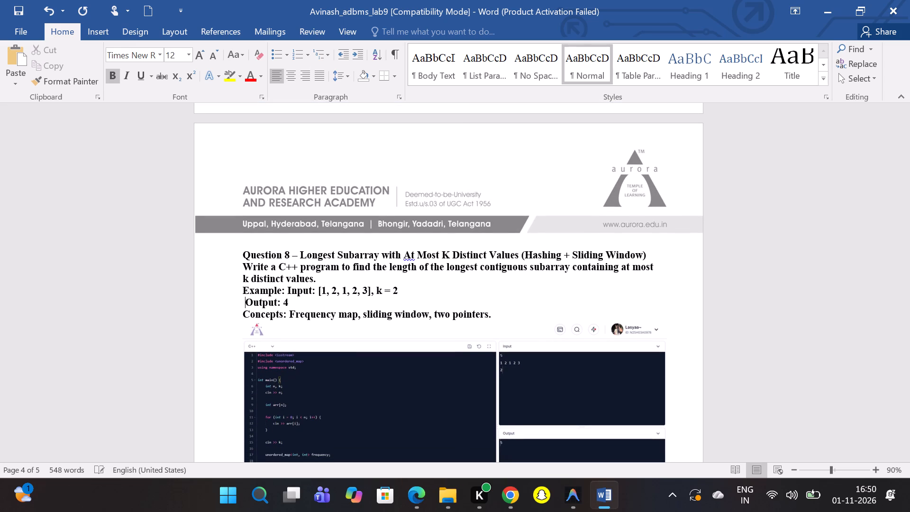
key("space")
key("space")
key("space")
key("space")
key("space")
Indent Question 7's Output line with spaces so that it lines up under Input.
scroll(242, 297, "up", 5)
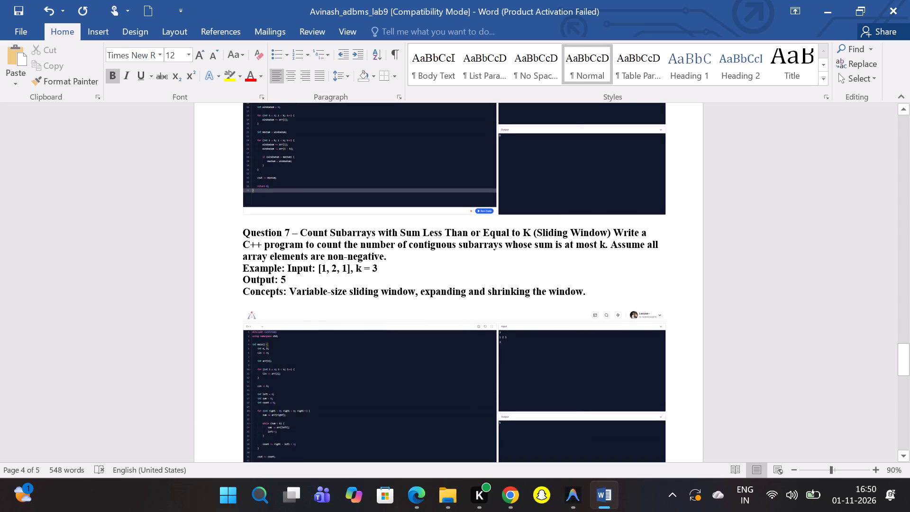
left_click(243, 278)
key("space")
key("space")
key("space")
key("space")
key("space")
key("space")
key("space")
key("space")
key("space")
key("space")
key("space")
key("space")
key("space")
key("space")
key("space")
key("space")
key("space")
key("space")
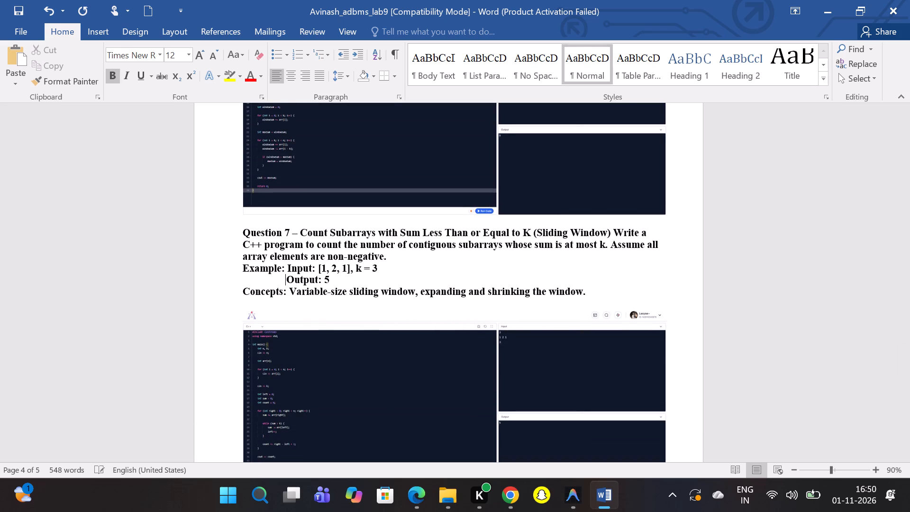
Indent Question 6's Output line with spaces so that it lines up under Input.
scroll(243, 278, "up", 3)
scroll(172, 350, "down", 1)
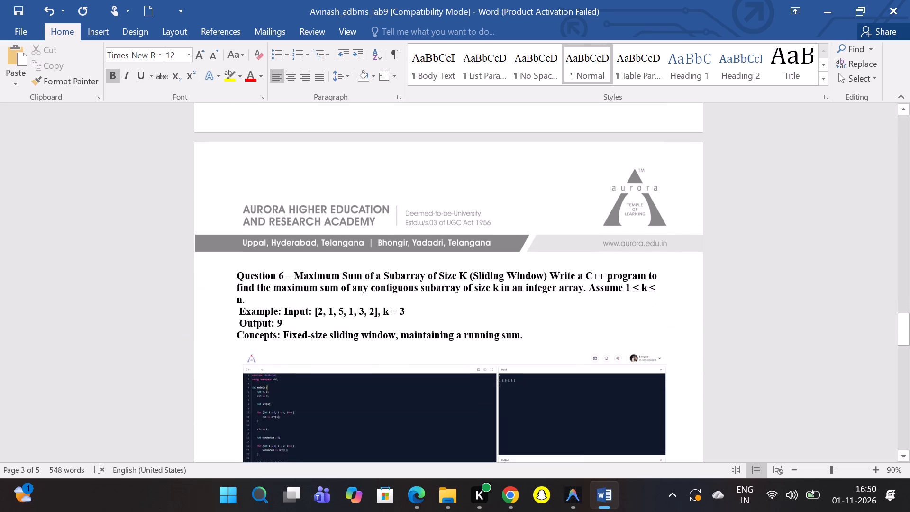
left_click(240, 317)
key("space")
key("space")
key("space")
key("space")
key("space")
key("space")
key("space")
key("space")
key("space")
key("space")
key("space")
key("space")
key("space")
key("space")
key("space")
key("space")
key("space")
key("space")
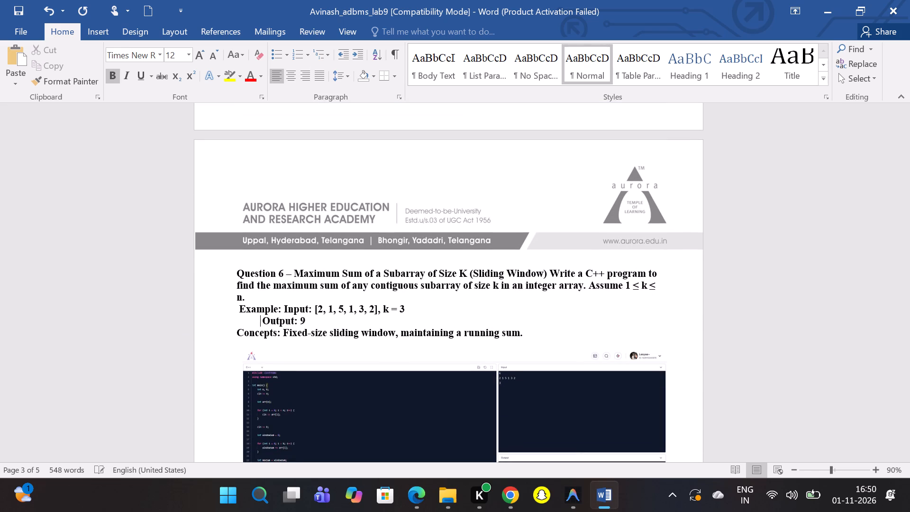
key("BackSpace")
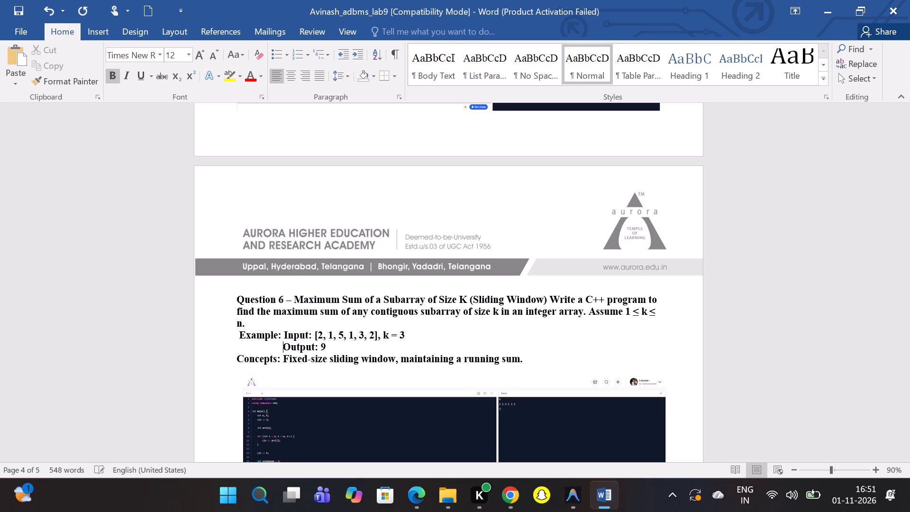
Move Question 5's "Example: Input" text onto its own line, directly above its Output line.
scroll(240, 317, "up", 5)
scroll(244, 278, "down", 6)
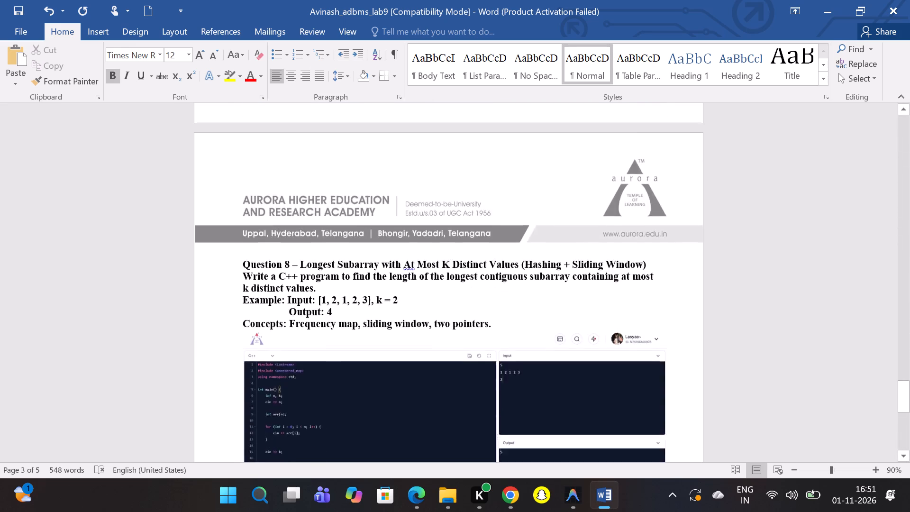
scroll(244, 278, "up", 3)
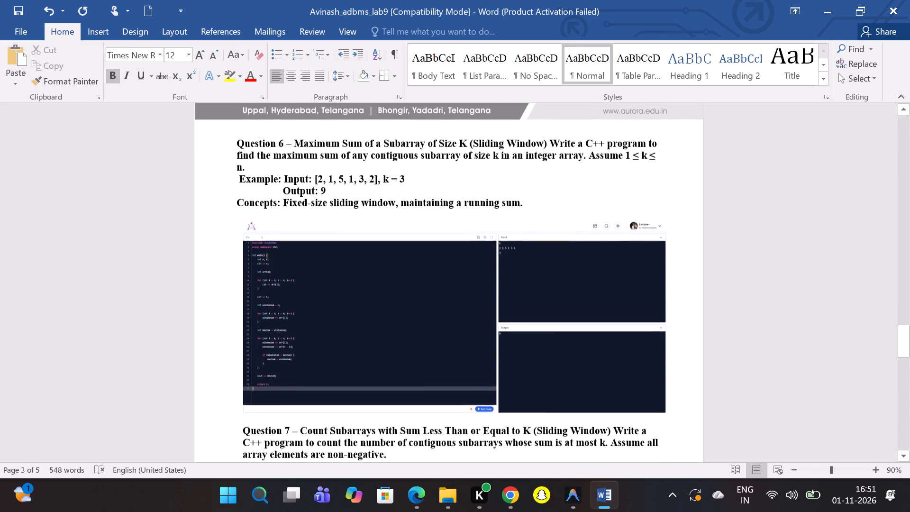
scroll(244, 278, "up", 1)
scroll(244, 278, "down", 3)
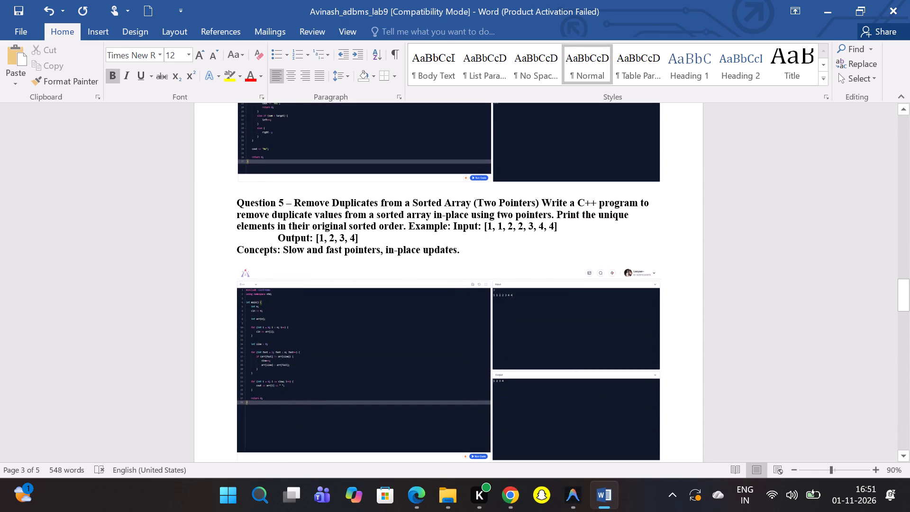
left_click(406, 222)
key("Return")
Move Question 2's "Example: Input" text onto its own line, directly above its Output line.
scroll(406, 222, "down", 4)
scroll(406, 222, "up", 2)
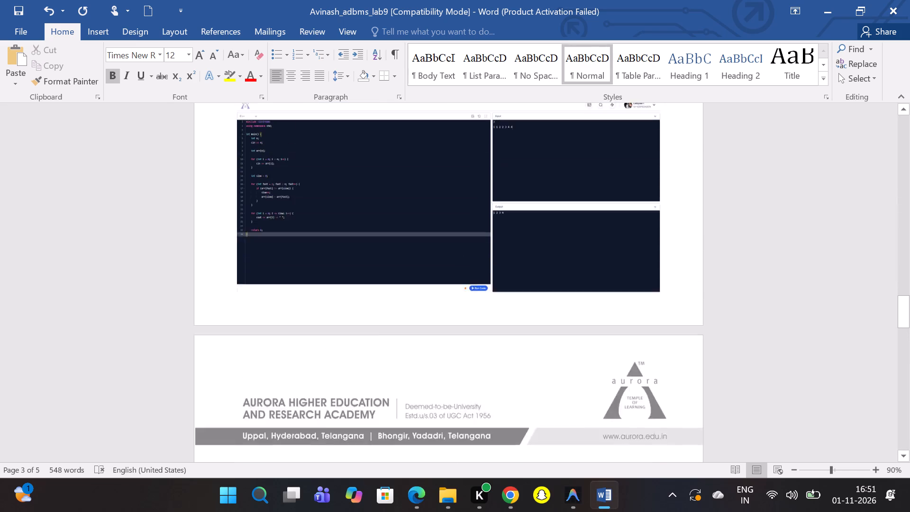
scroll(406, 222, "up", 6)
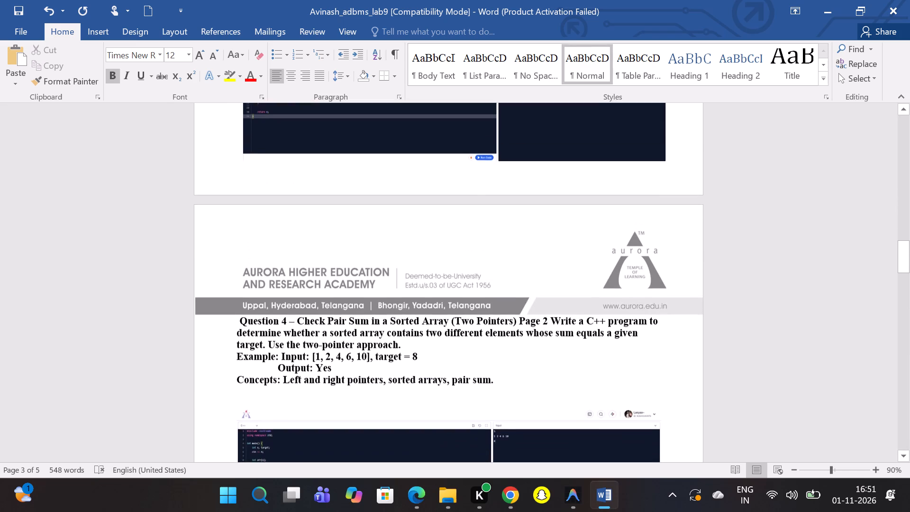
scroll(452, 232, "down", 4)
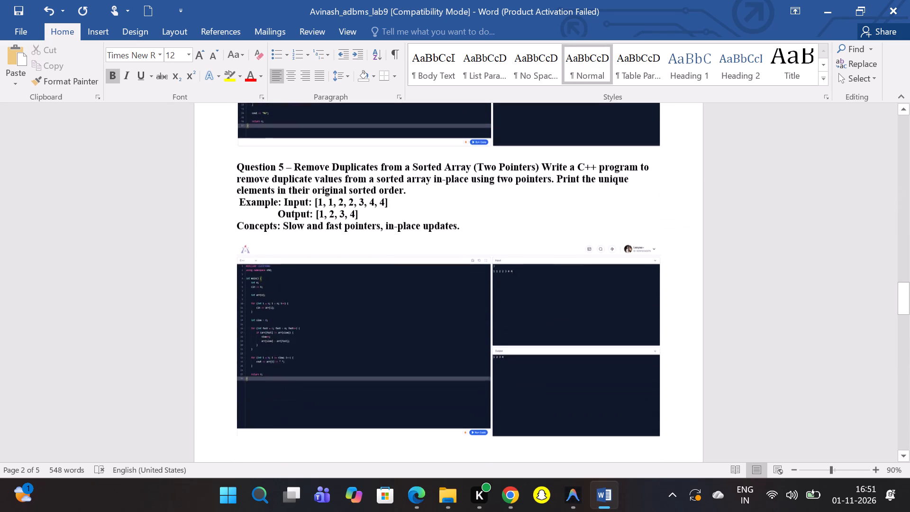
scroll(452, 232, "up", 4)
scroll(452, 232, "down", 6)
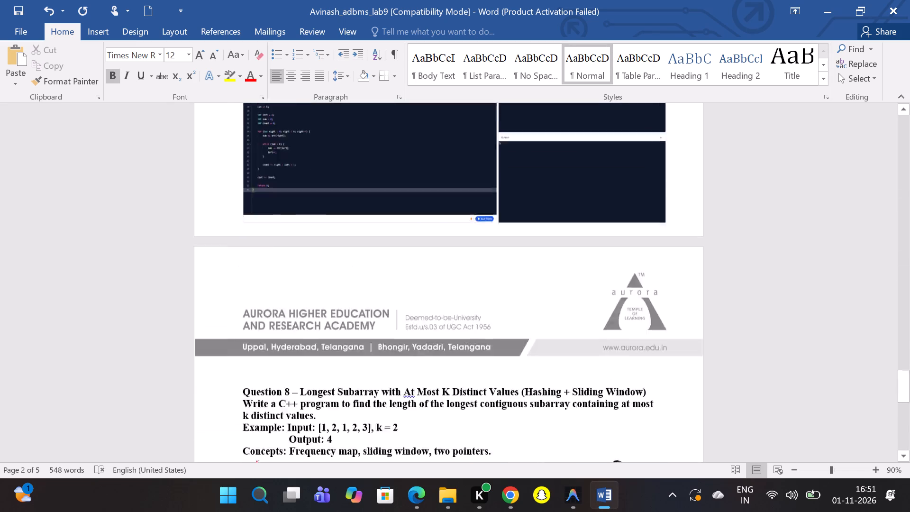
scroll(452, 232, "up", 20)
scroll(452, 232, "up", 5)
scroll(452, 232, "down", 2)
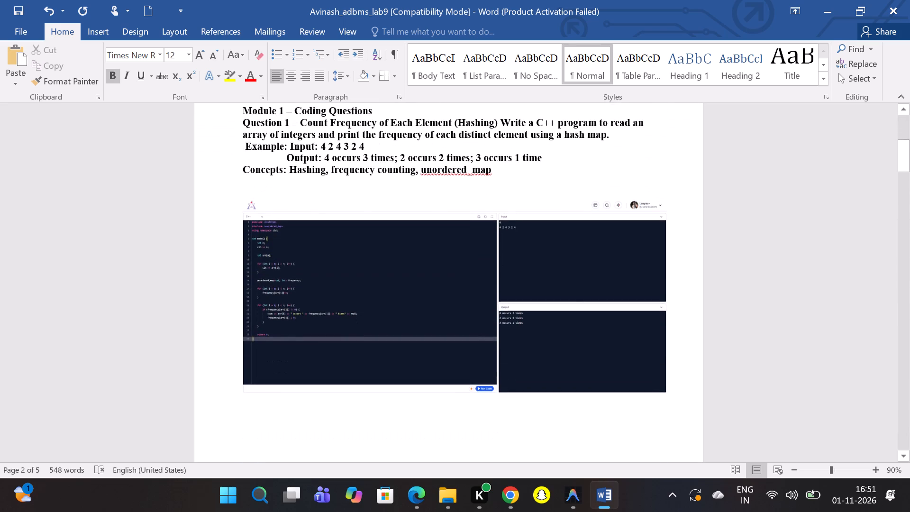
scroll(452, 232, "down", 3)
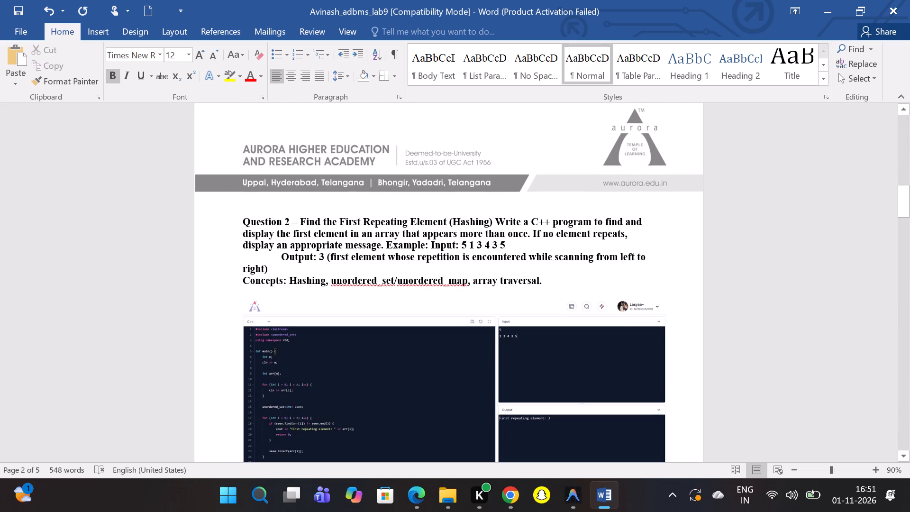
left_click(385, 243)
key("Return")
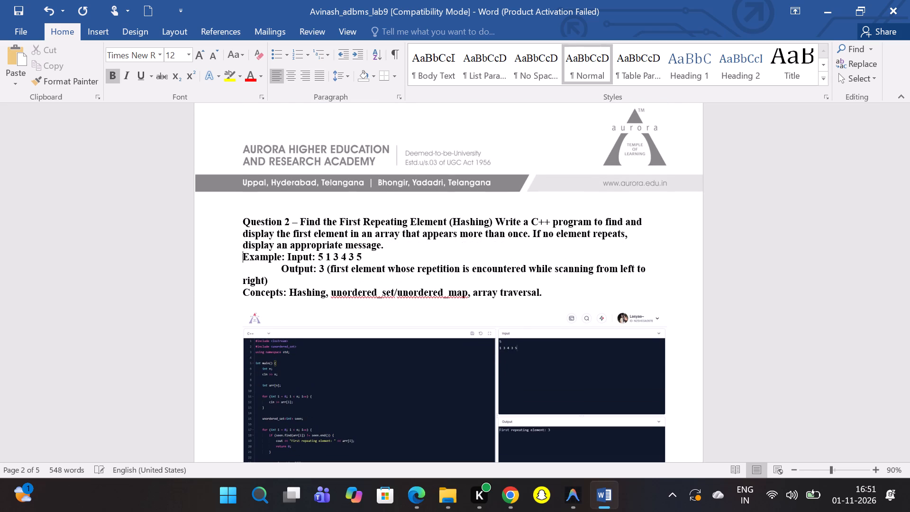
Move Question 3's "Example: Input" text onto its own line, directly above its Output line.
scroll(385, 243, "down", 1)
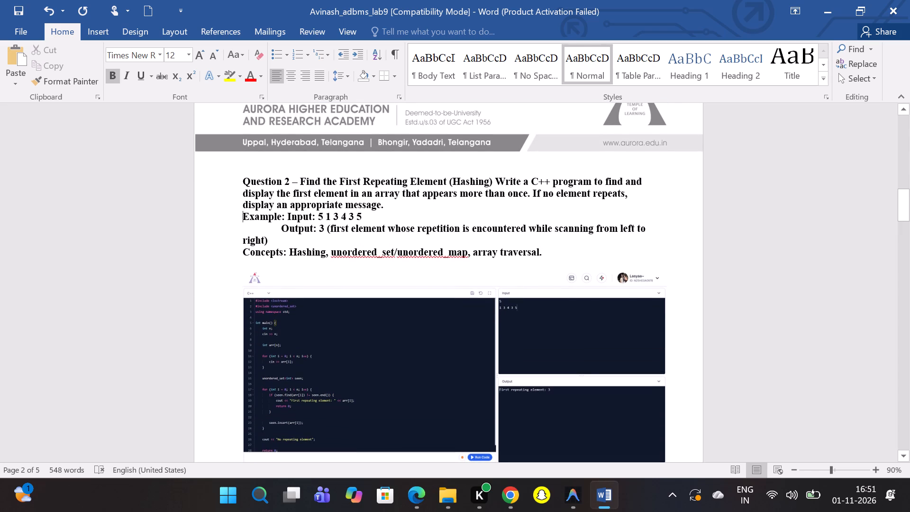
scroll(338, 228, "down", 3)
scroll(338, 228, "up", 1)
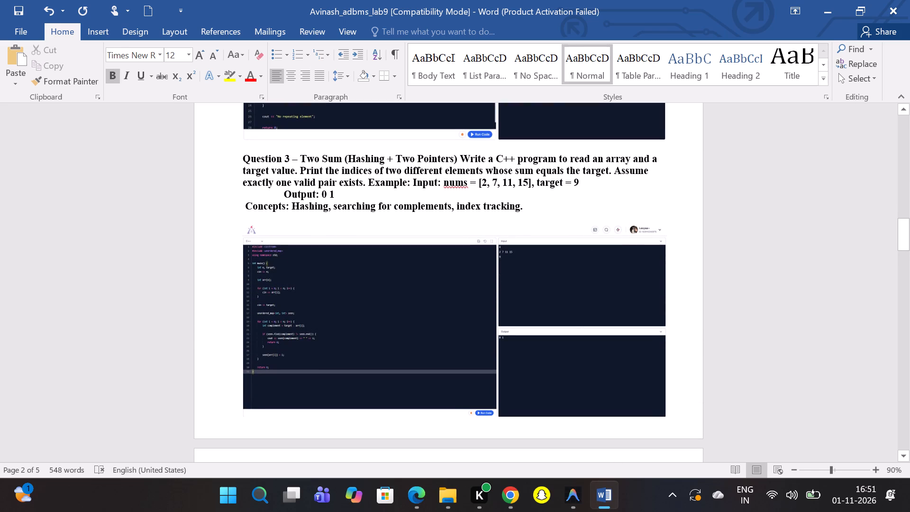
left_click(371, 183)
key("Return")
Remove the extra line break before Question 3's code screenshot to pull it back onto the preceding page.
scroll(371, 183, "up", 1)
scroll(371, 183, "down", 1)
scroll(371, 183, "up", 1)
scroll(371, 183, "down", 2)
scroll(293, 189, "down", 3)
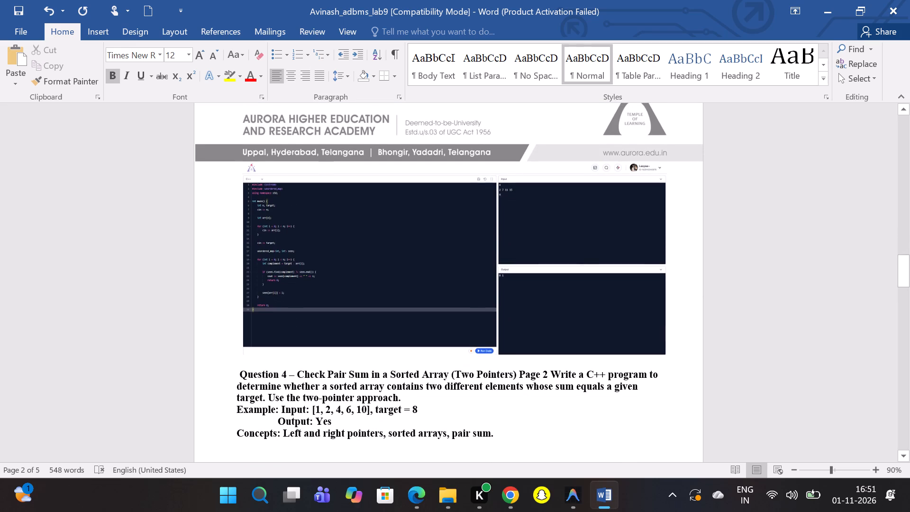
scroll(293, 189, "down", 1)
left_click(240, 177)
key("BackSpace")
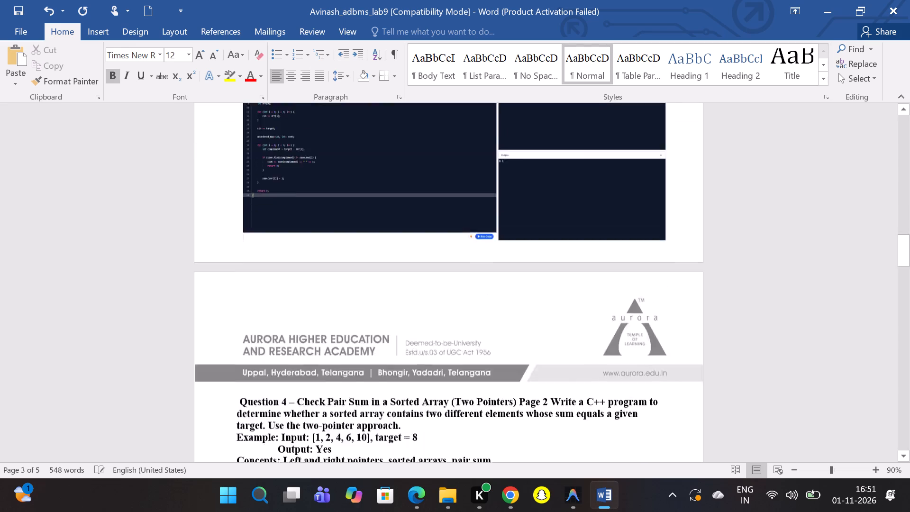
Delete the empty space above the Question 6 heading to pull its content up the page.
scroll(240, 177, "down", 1)
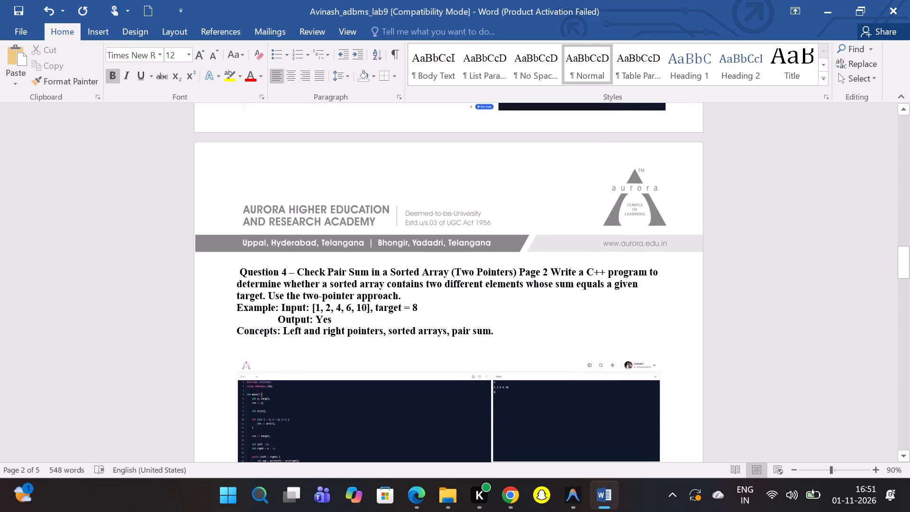
scroll(240, 177, "down", 1)
scroll(240, 177, "up", 1)
scroll(240, 177, "down", 1)
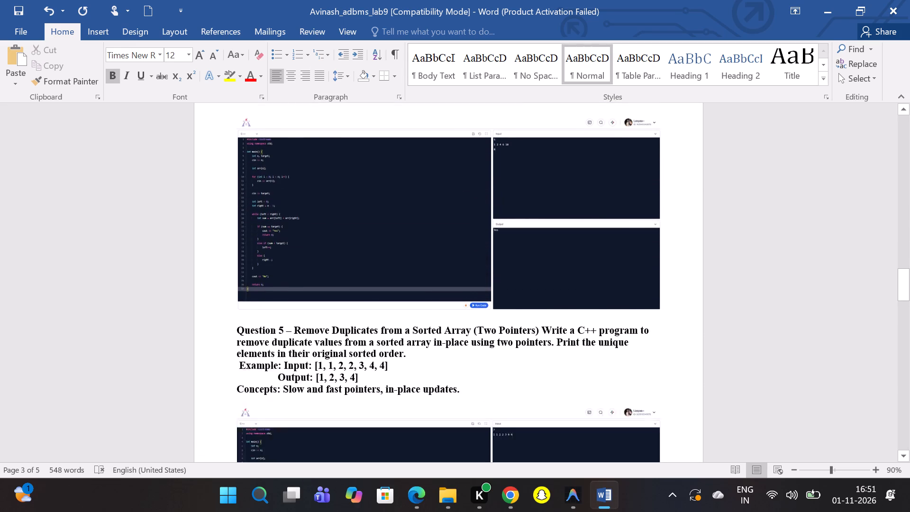
scroll(240, 177, "down", 6)
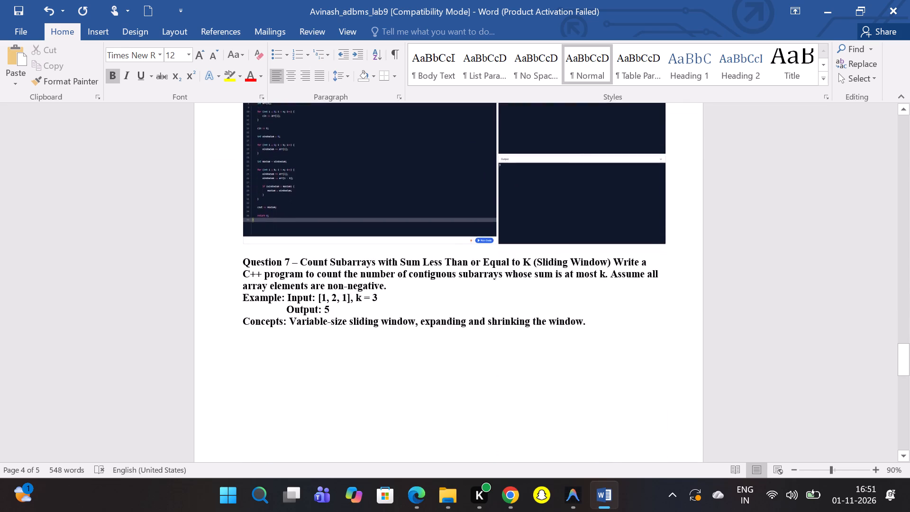
scroll(240, 177, "down", 2)
scroll(240, 177, "up", 2)
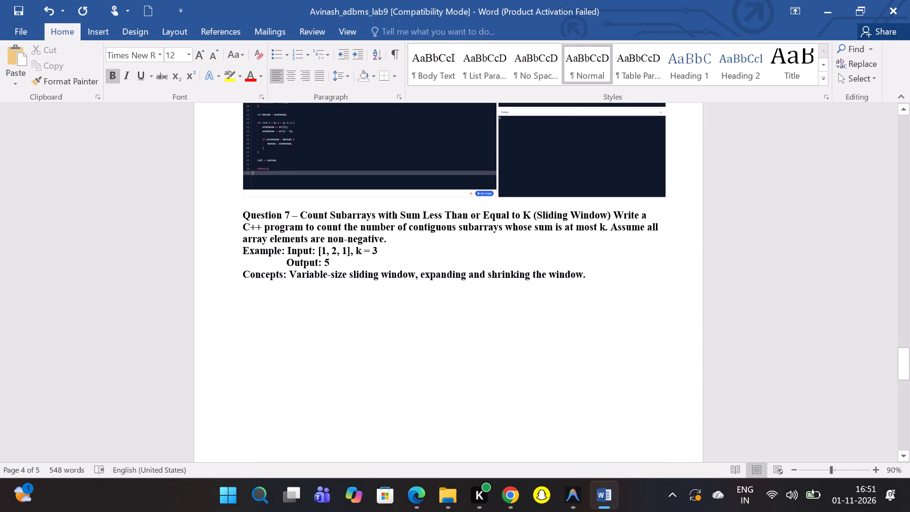
scroll(238, 210, "up", 2)
left_click(237, 207)
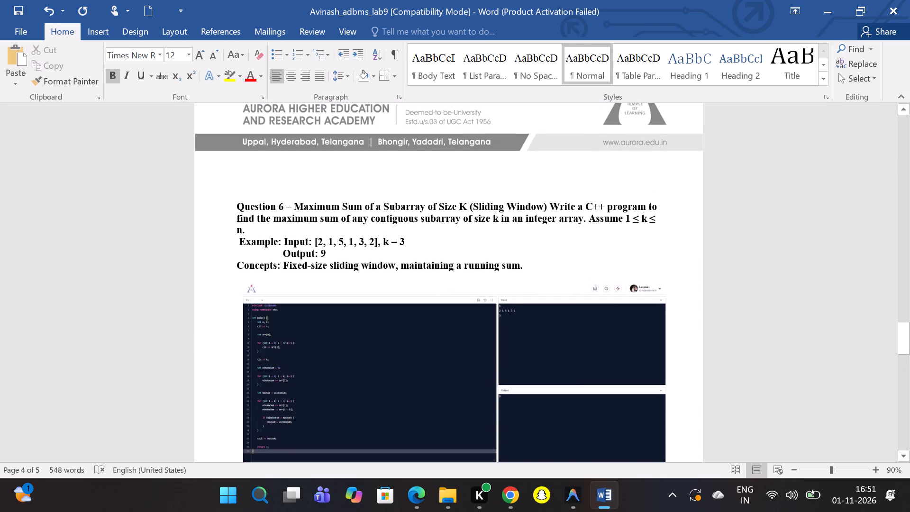
key("BackSpace")
key("BackSpace")
Move Question 9's Concepts text onto its own line below the Output line.
scroll(237, 207, "down", 3)
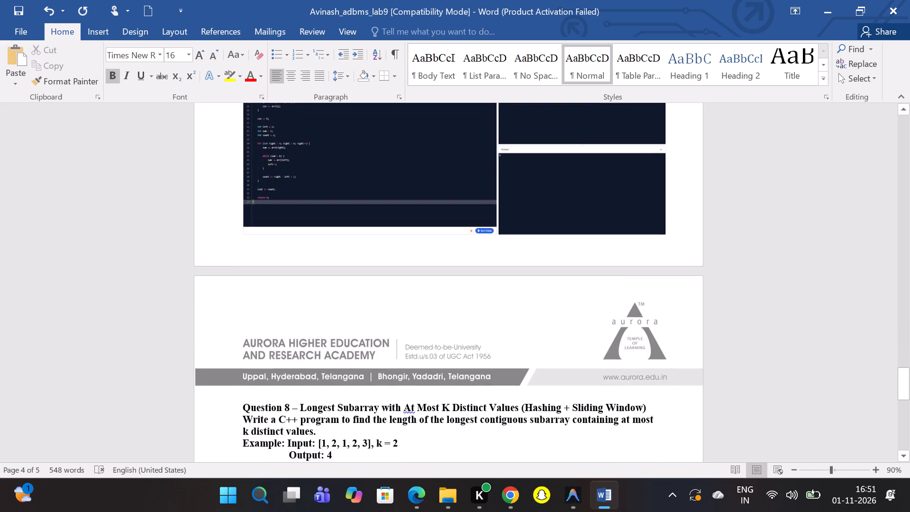
scroll(237, 207, "down", 5)
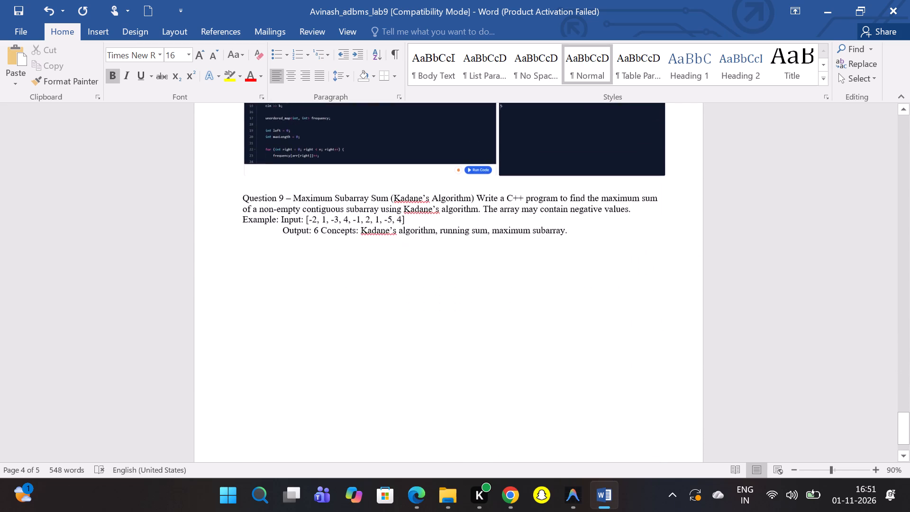
scroll(237, 207, "down", 1)
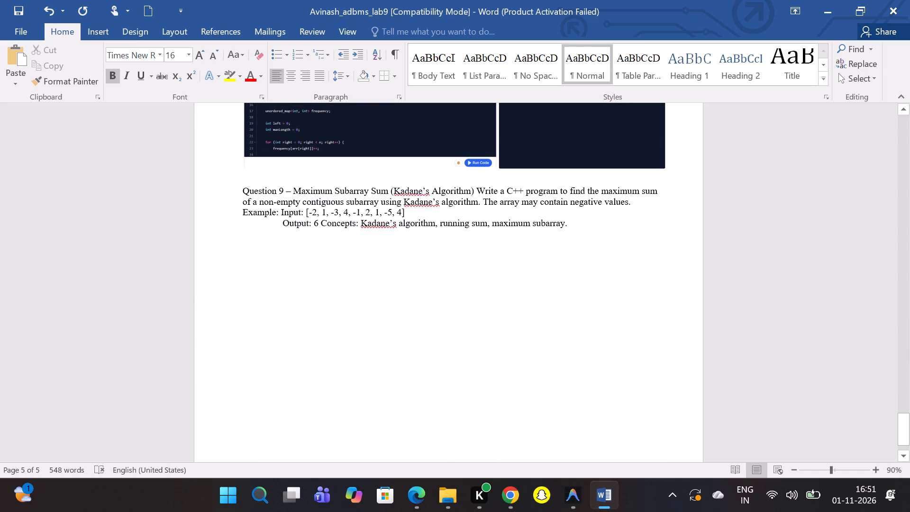
left_click(320, 220)
key("Return")
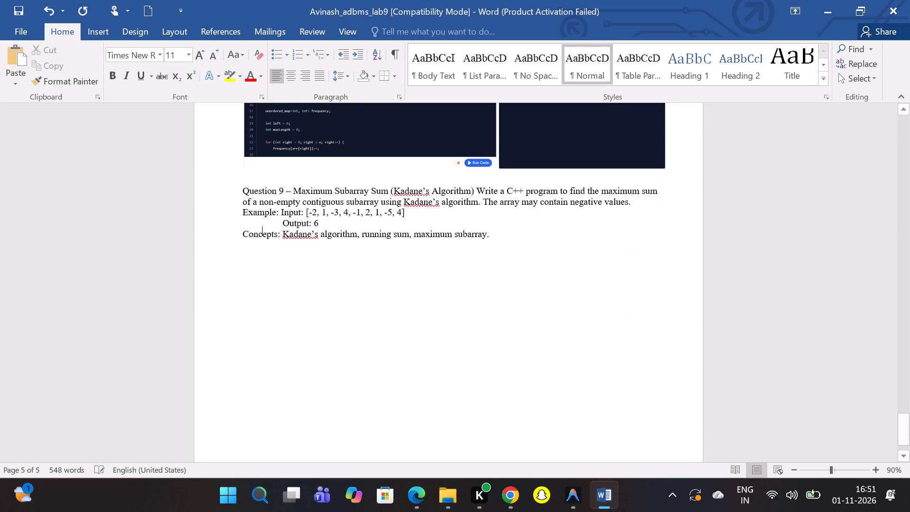
Format all of Question 9's text as bold at font size 12, matching the other questions.
left_click_drag(510, 230, 259, 168)
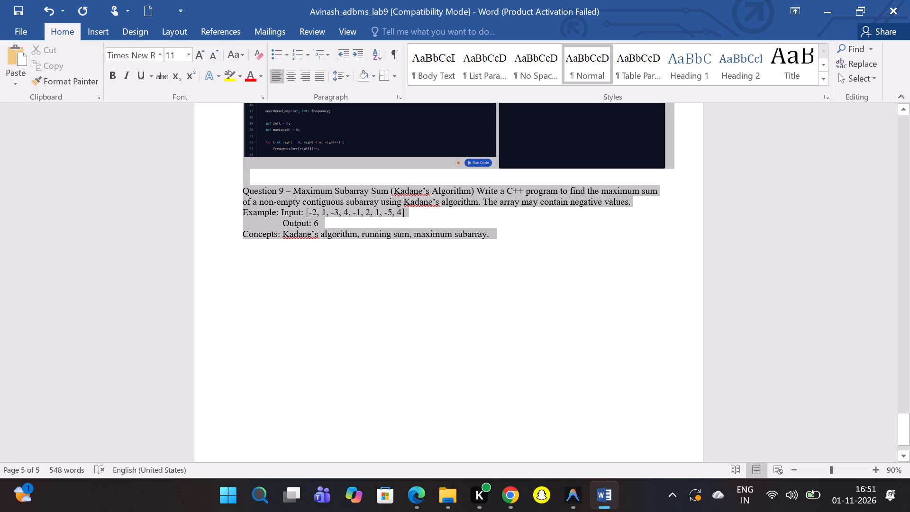
left_click_drag(259, 168, 247, 186)
left_click(254, 171)
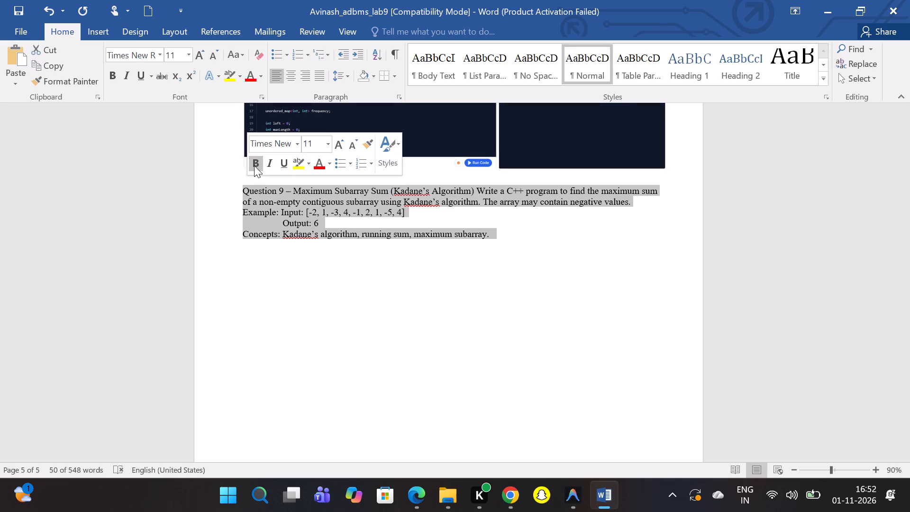
left_click(254, 165)
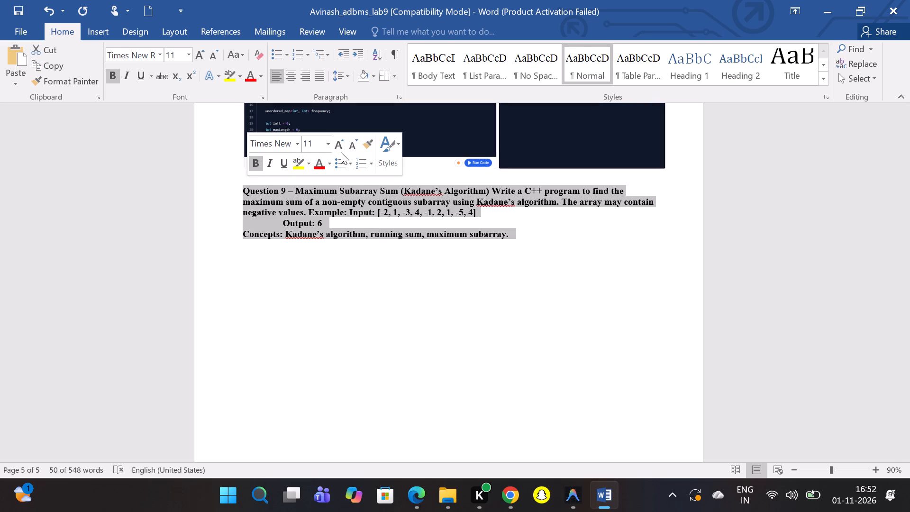
left_click(339, 147)
Add an empty line below Question 9's Concepts line.
left_click(538, 240)
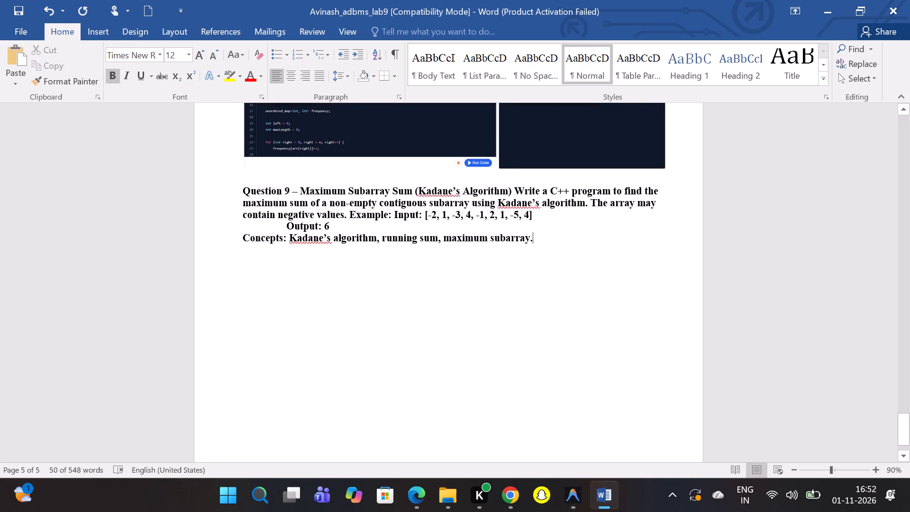
key("Return")
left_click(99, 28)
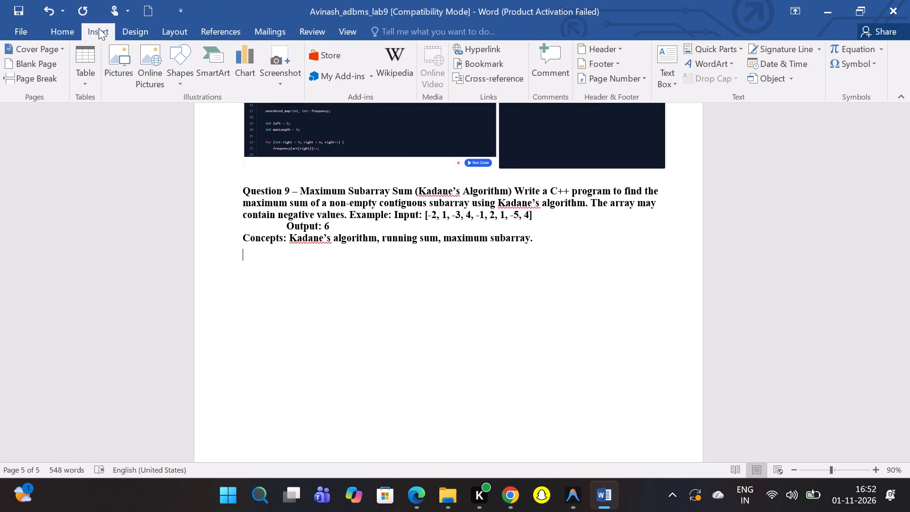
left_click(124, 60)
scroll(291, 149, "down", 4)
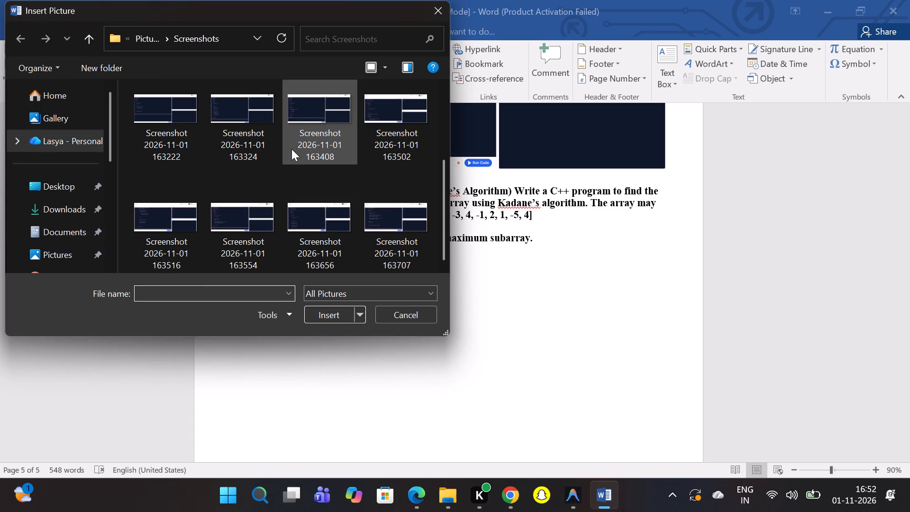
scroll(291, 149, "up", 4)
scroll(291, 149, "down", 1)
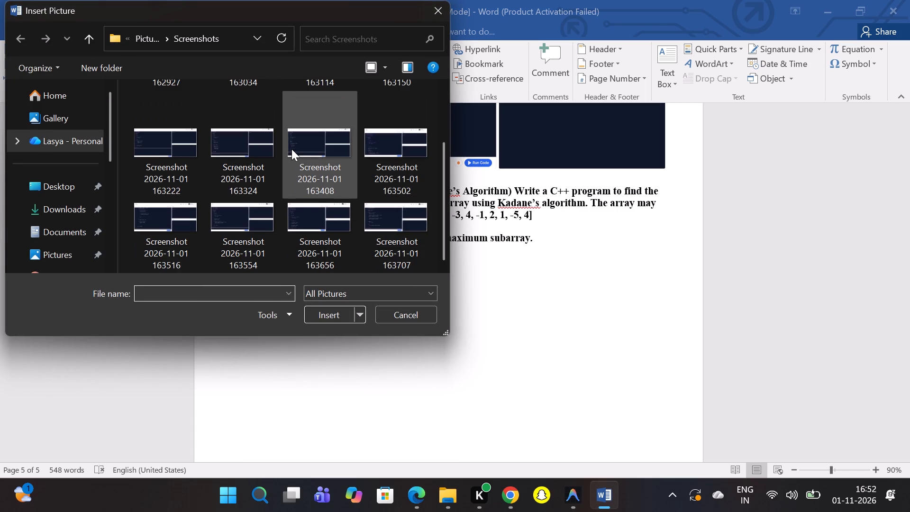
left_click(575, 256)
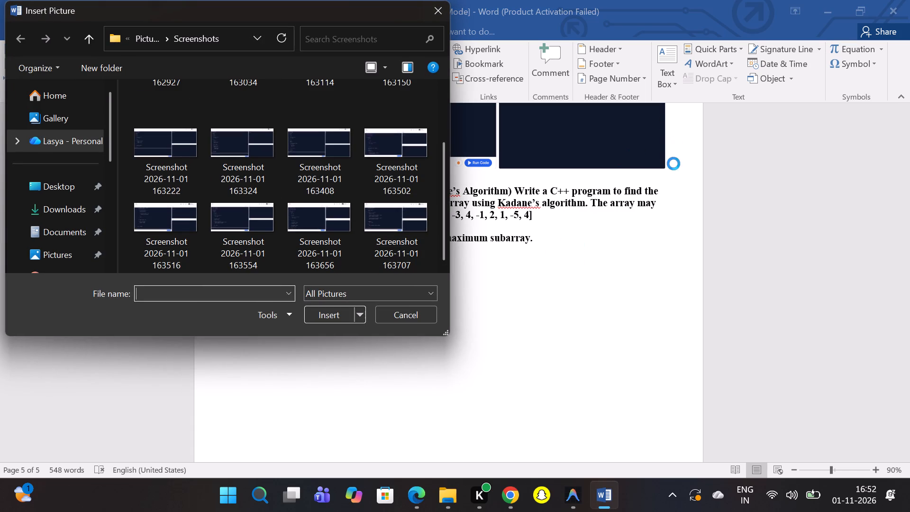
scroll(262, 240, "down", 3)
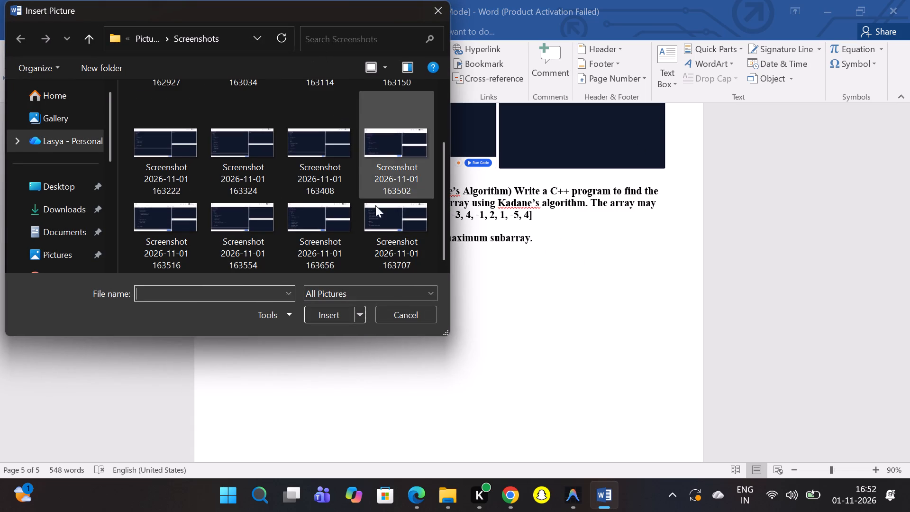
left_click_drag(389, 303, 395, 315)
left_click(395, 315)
Add an empty line between Question 8's code screenshot and the Question 9 heading.
scroll(395, 315, "up", 1)
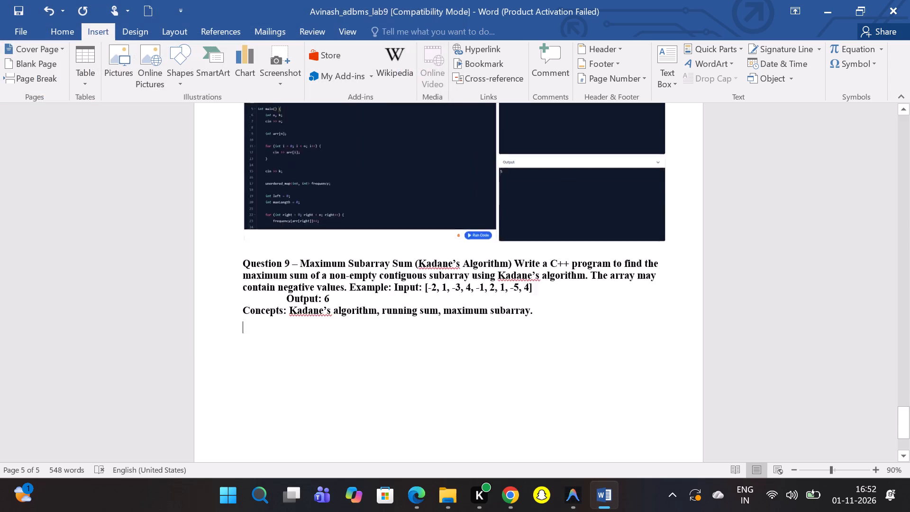
scroll(395, 315, "up", 4)
scroll(395, 315, "down", 1)
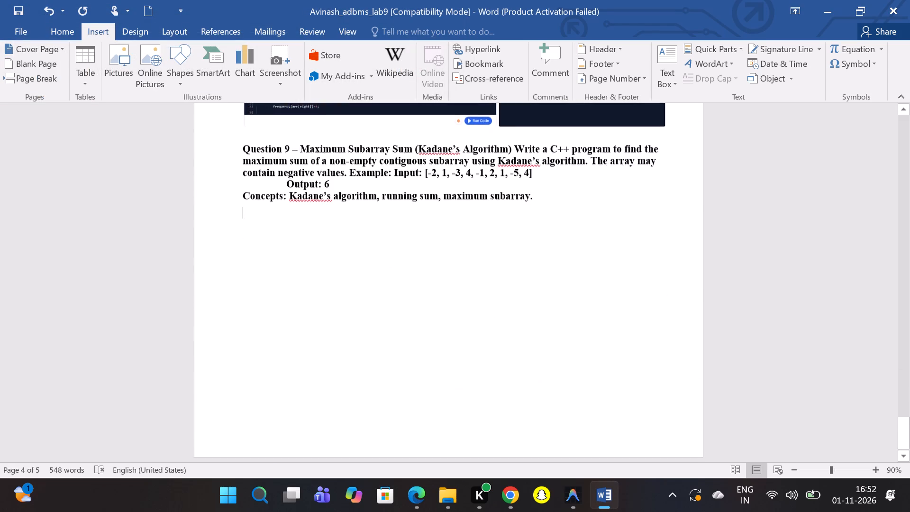
scroll(395, 315, "down", 1)
left_click(671, 235)
key("Return")
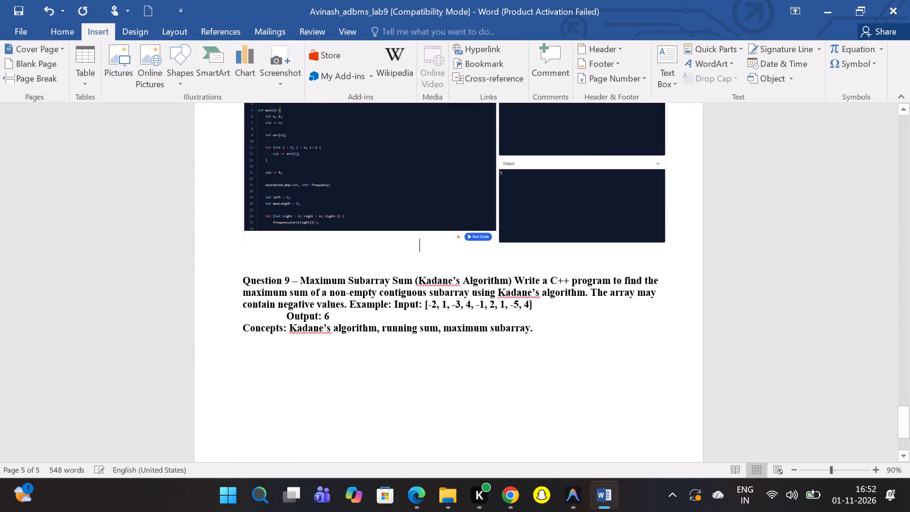
key("Return")
key("BackSpace")
left_click(118, 62)
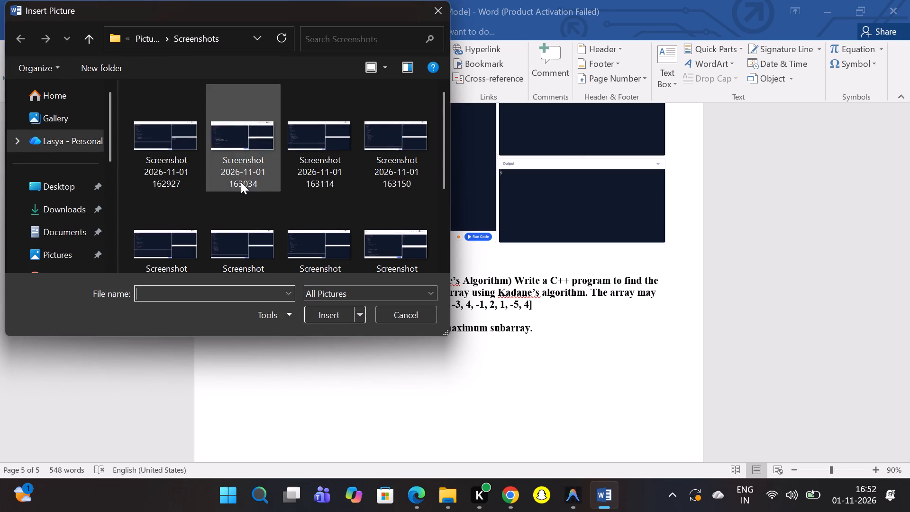
scroll(241, 182, "down", 2)
scroll(241, 182, "up", 2)
left_click(382, 249)
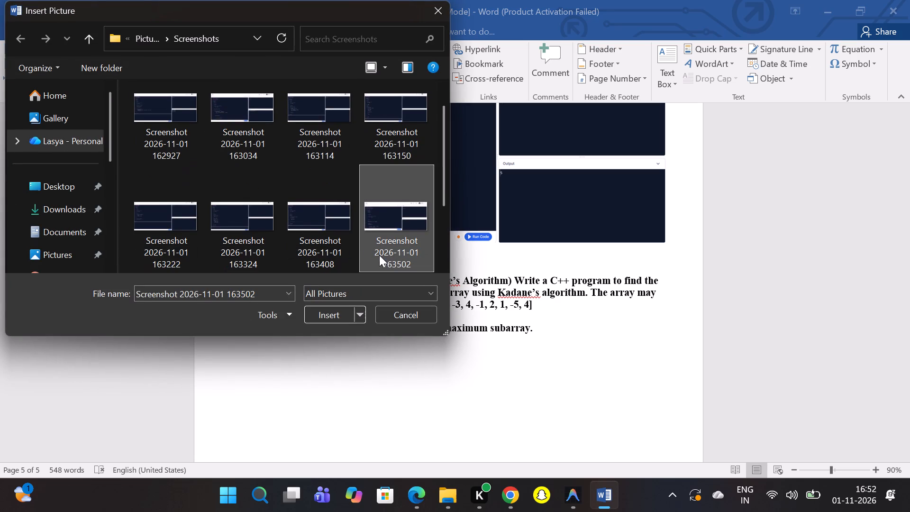